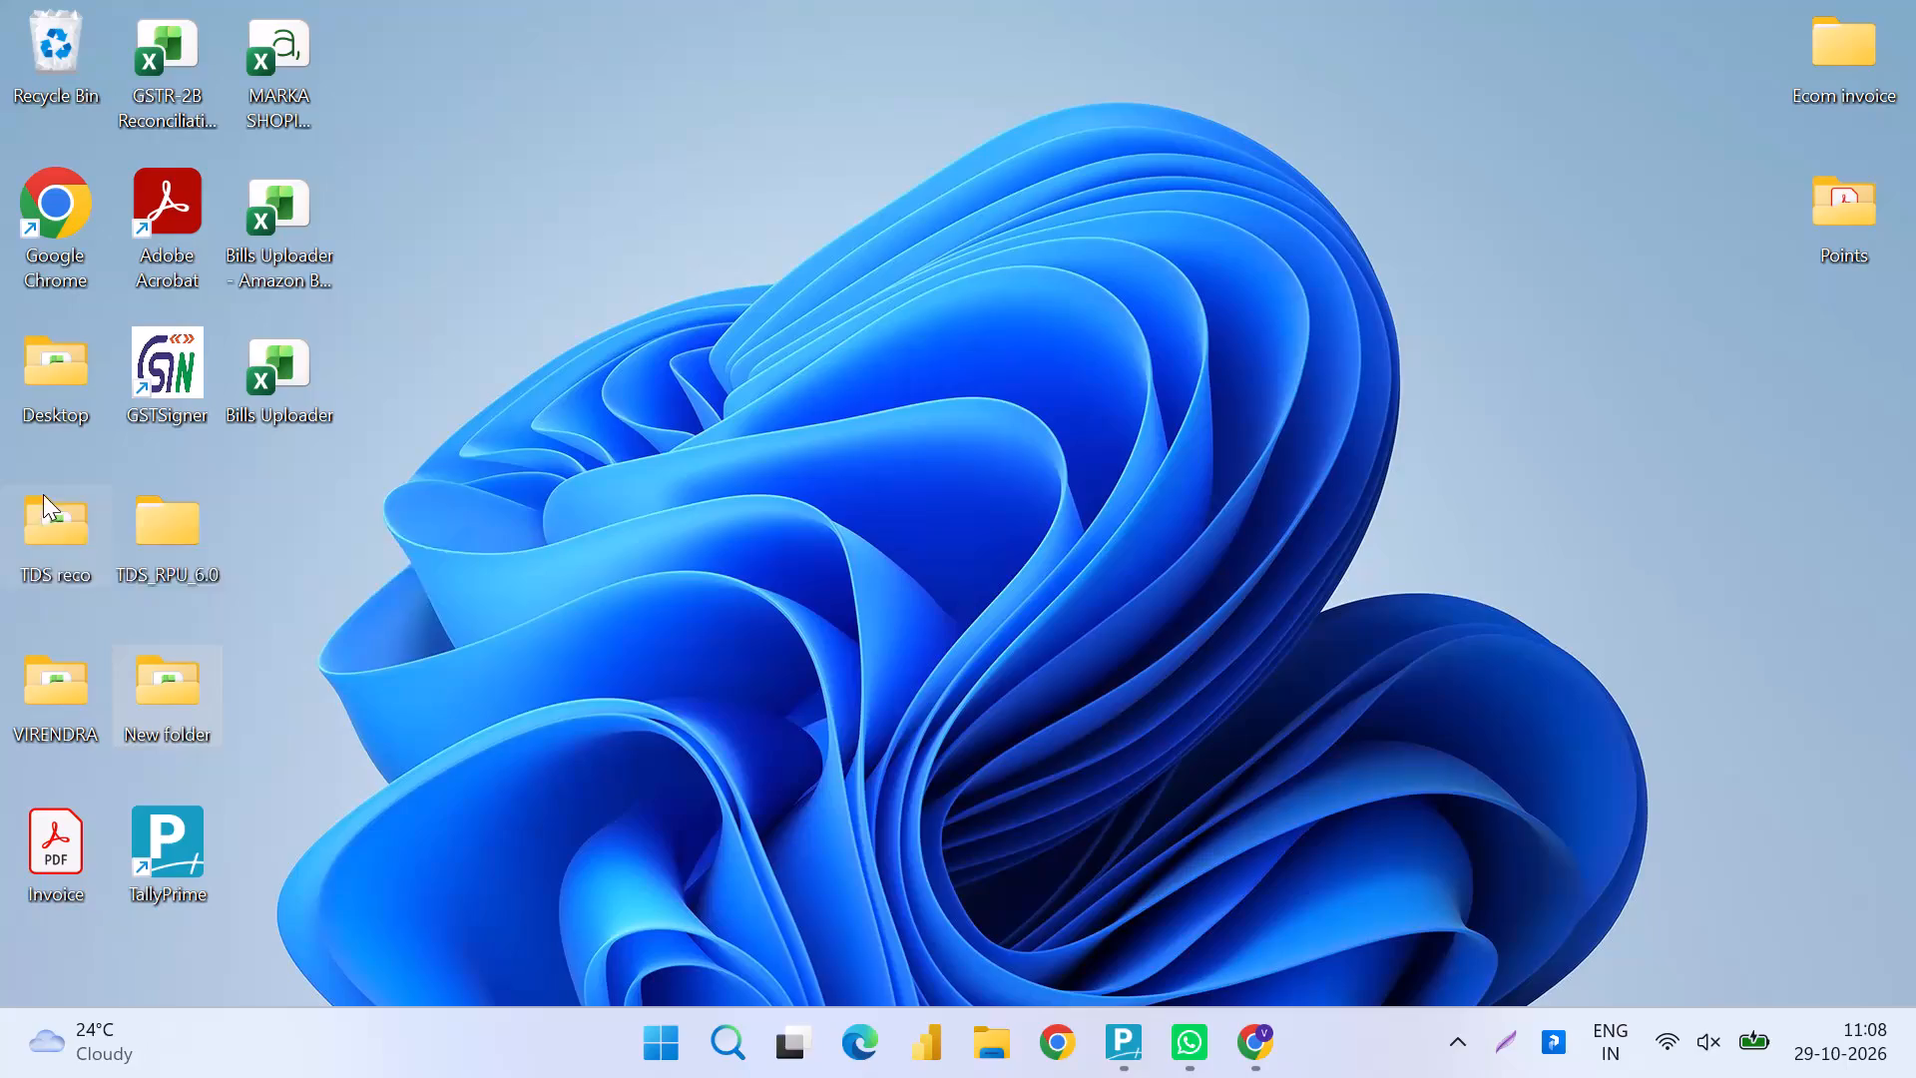
Open the Sep folder inside the GST RETURN folder of the VIRENDRA desktop folder.
{"action": "double_click", "coordinate": [72, 738]}
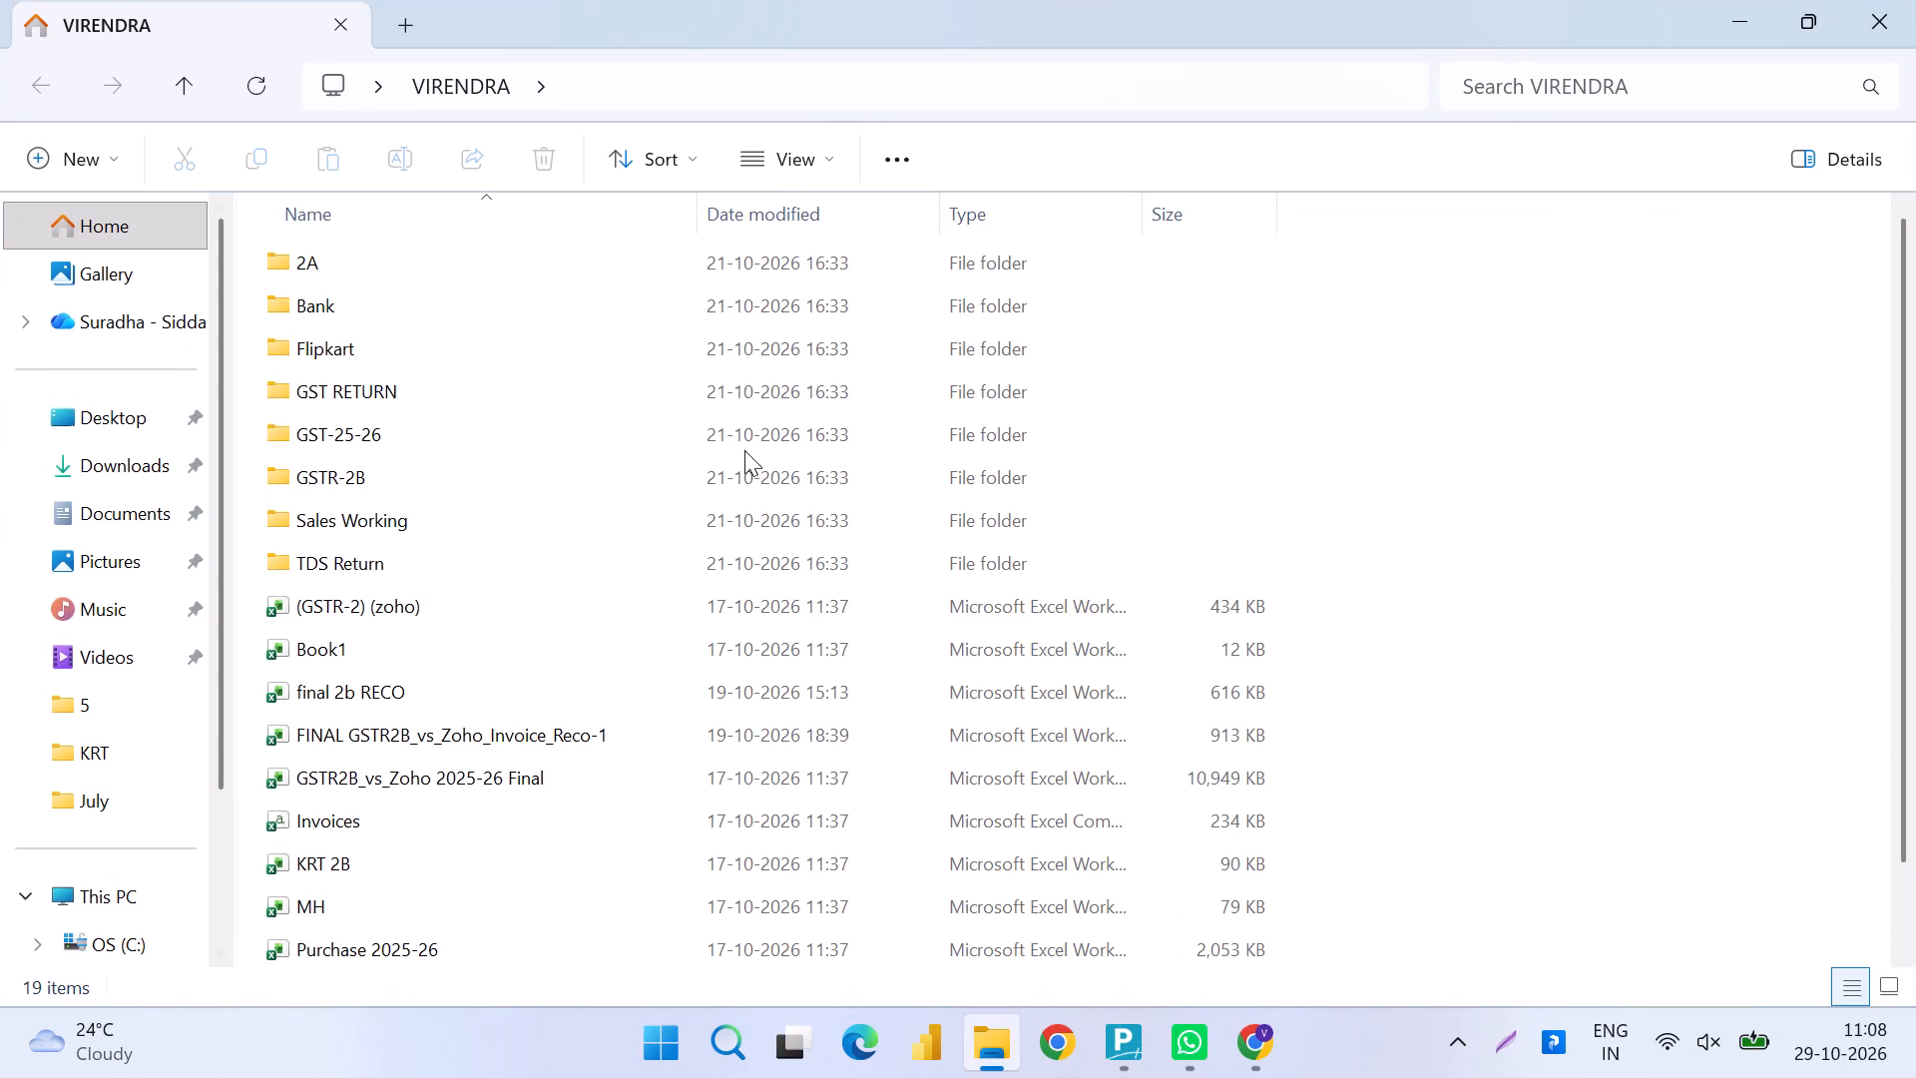
{"action": "double_click", "coordinate": [495, 388]}
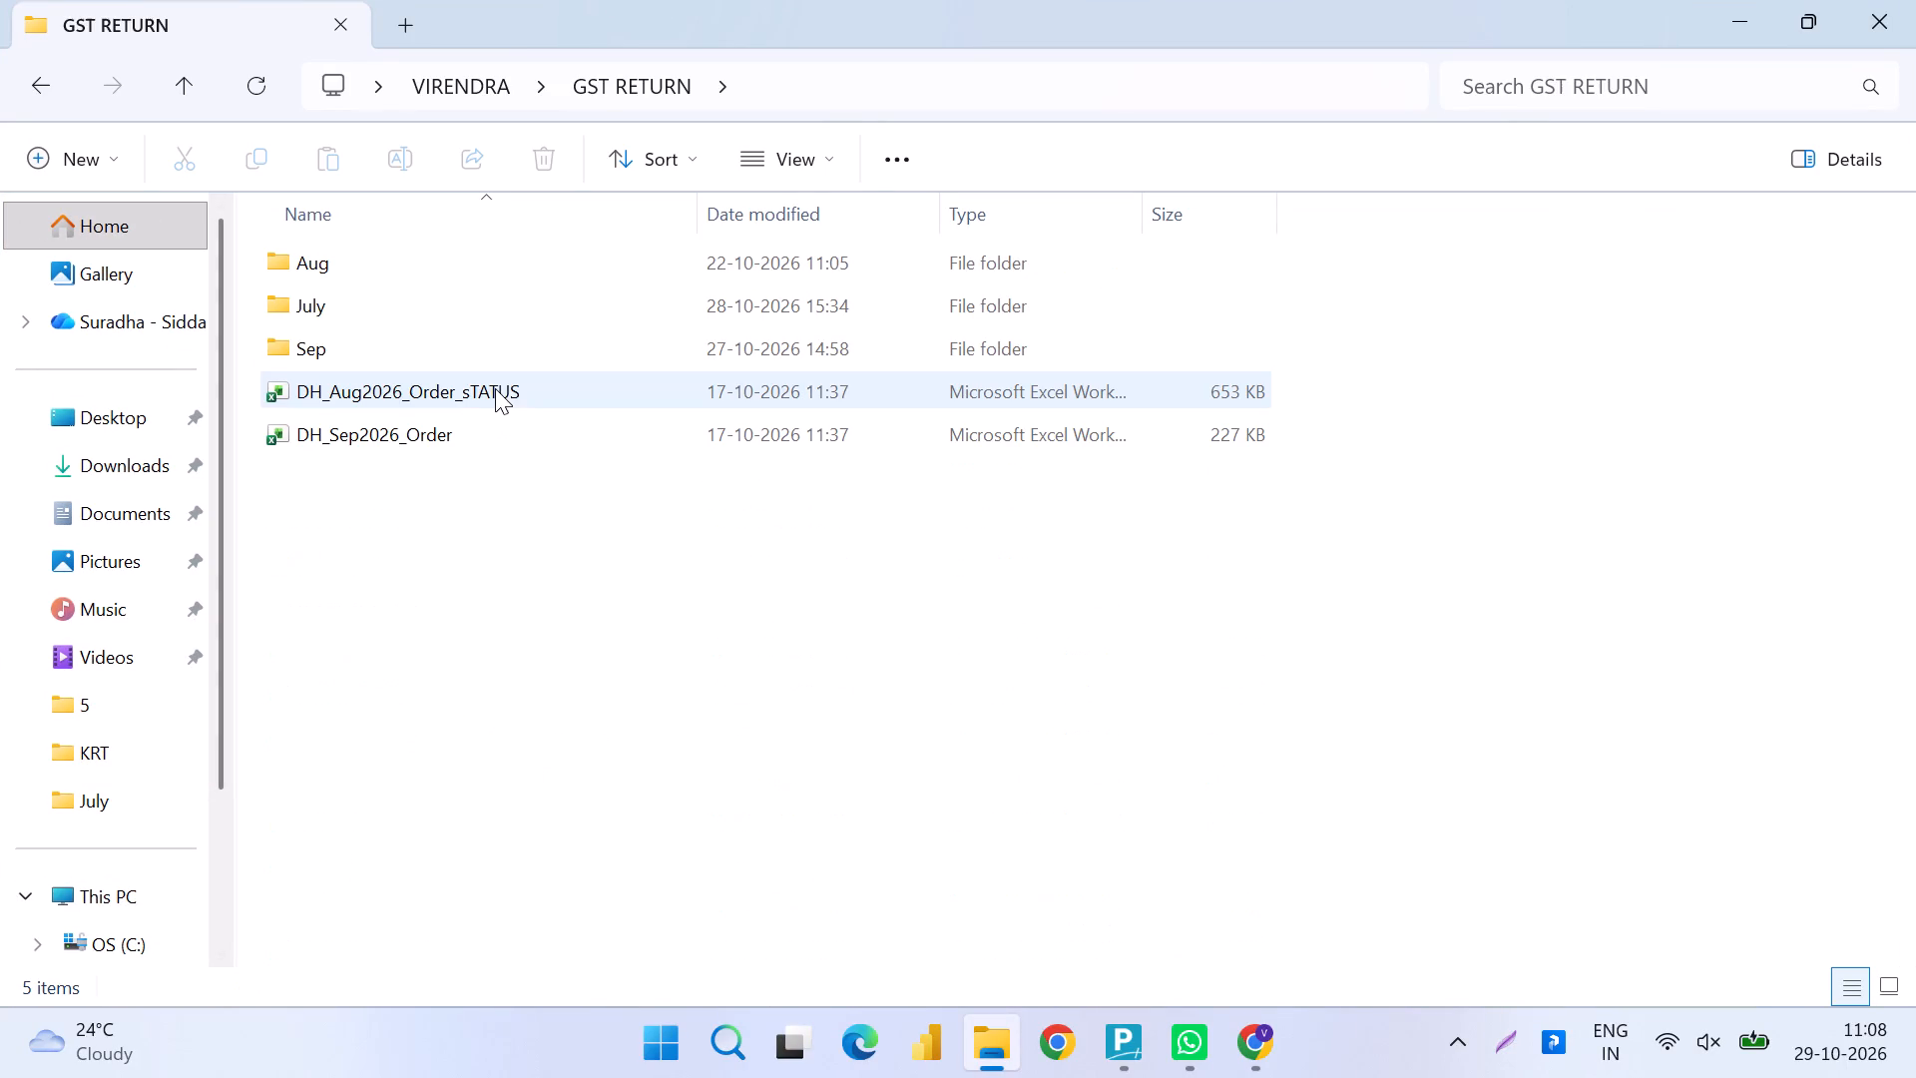
{"action": "double_click", "coordinate": [451, 344]}
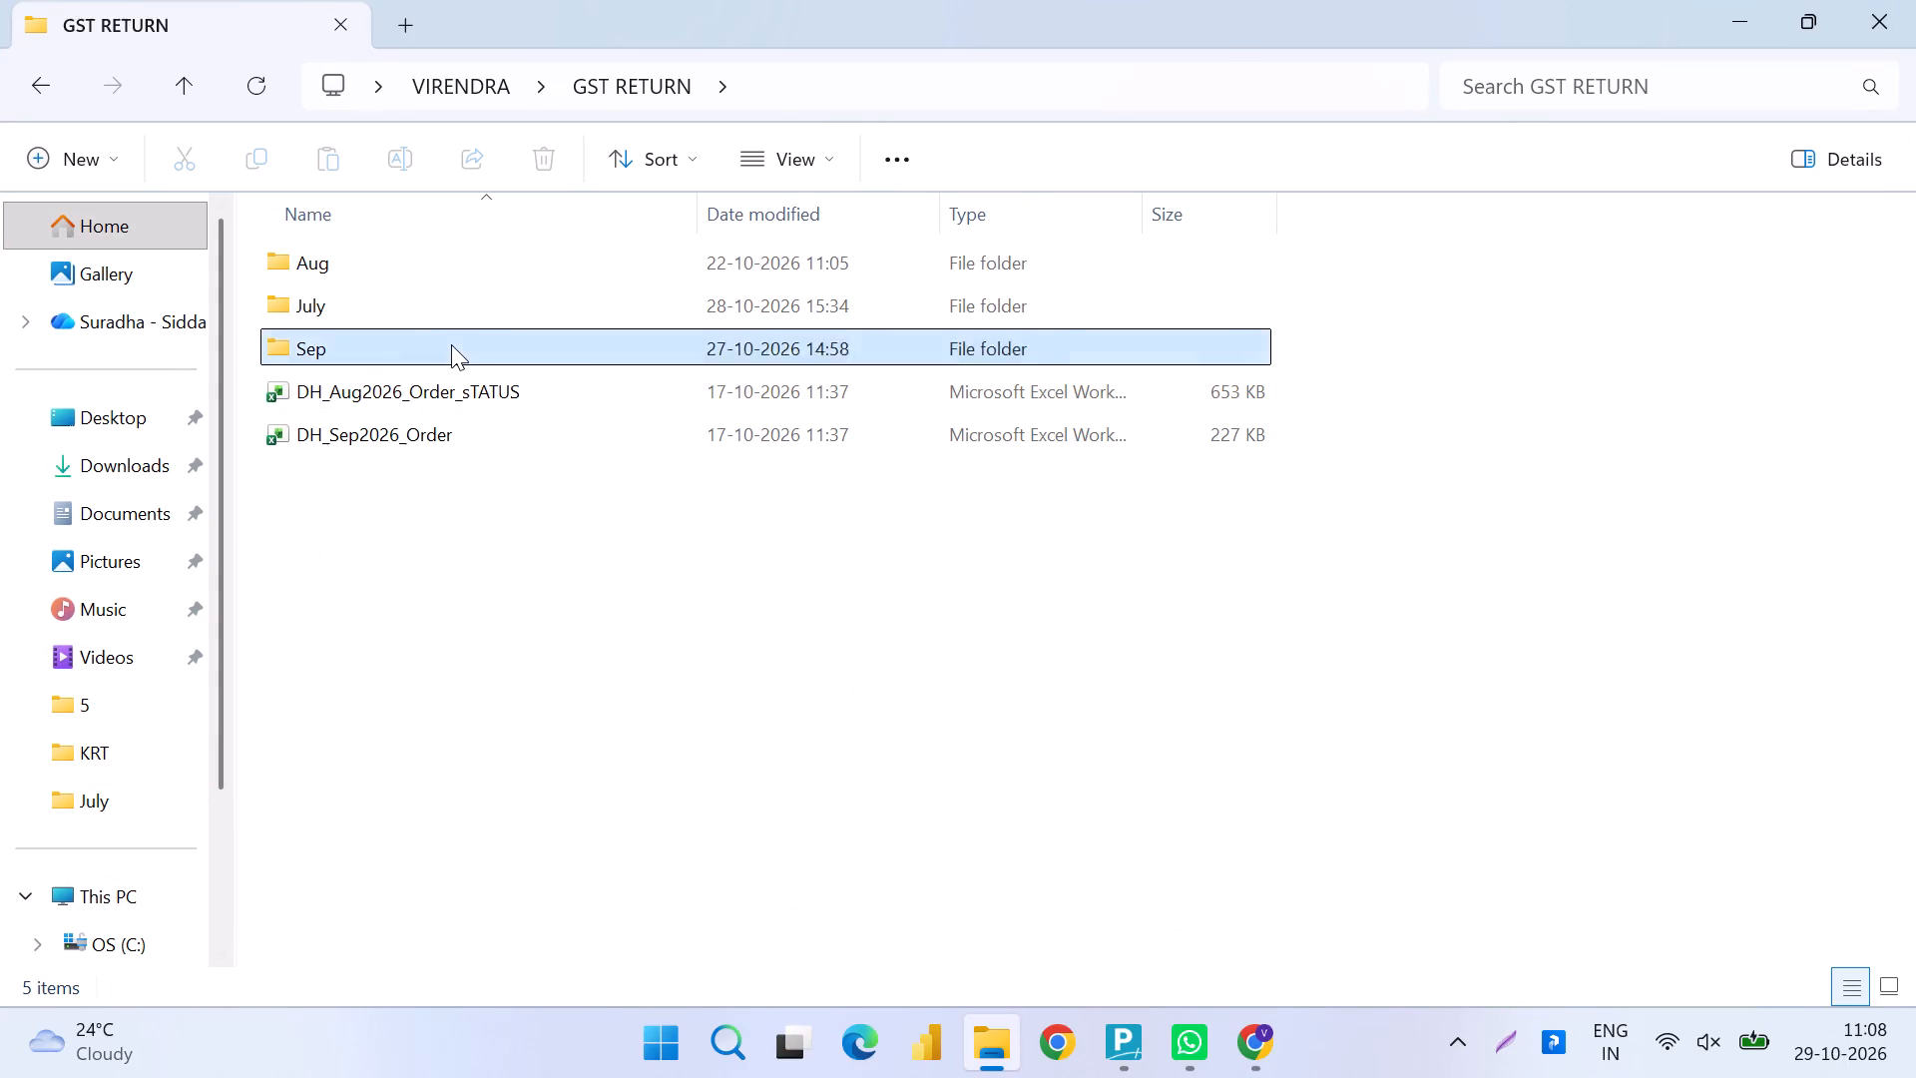
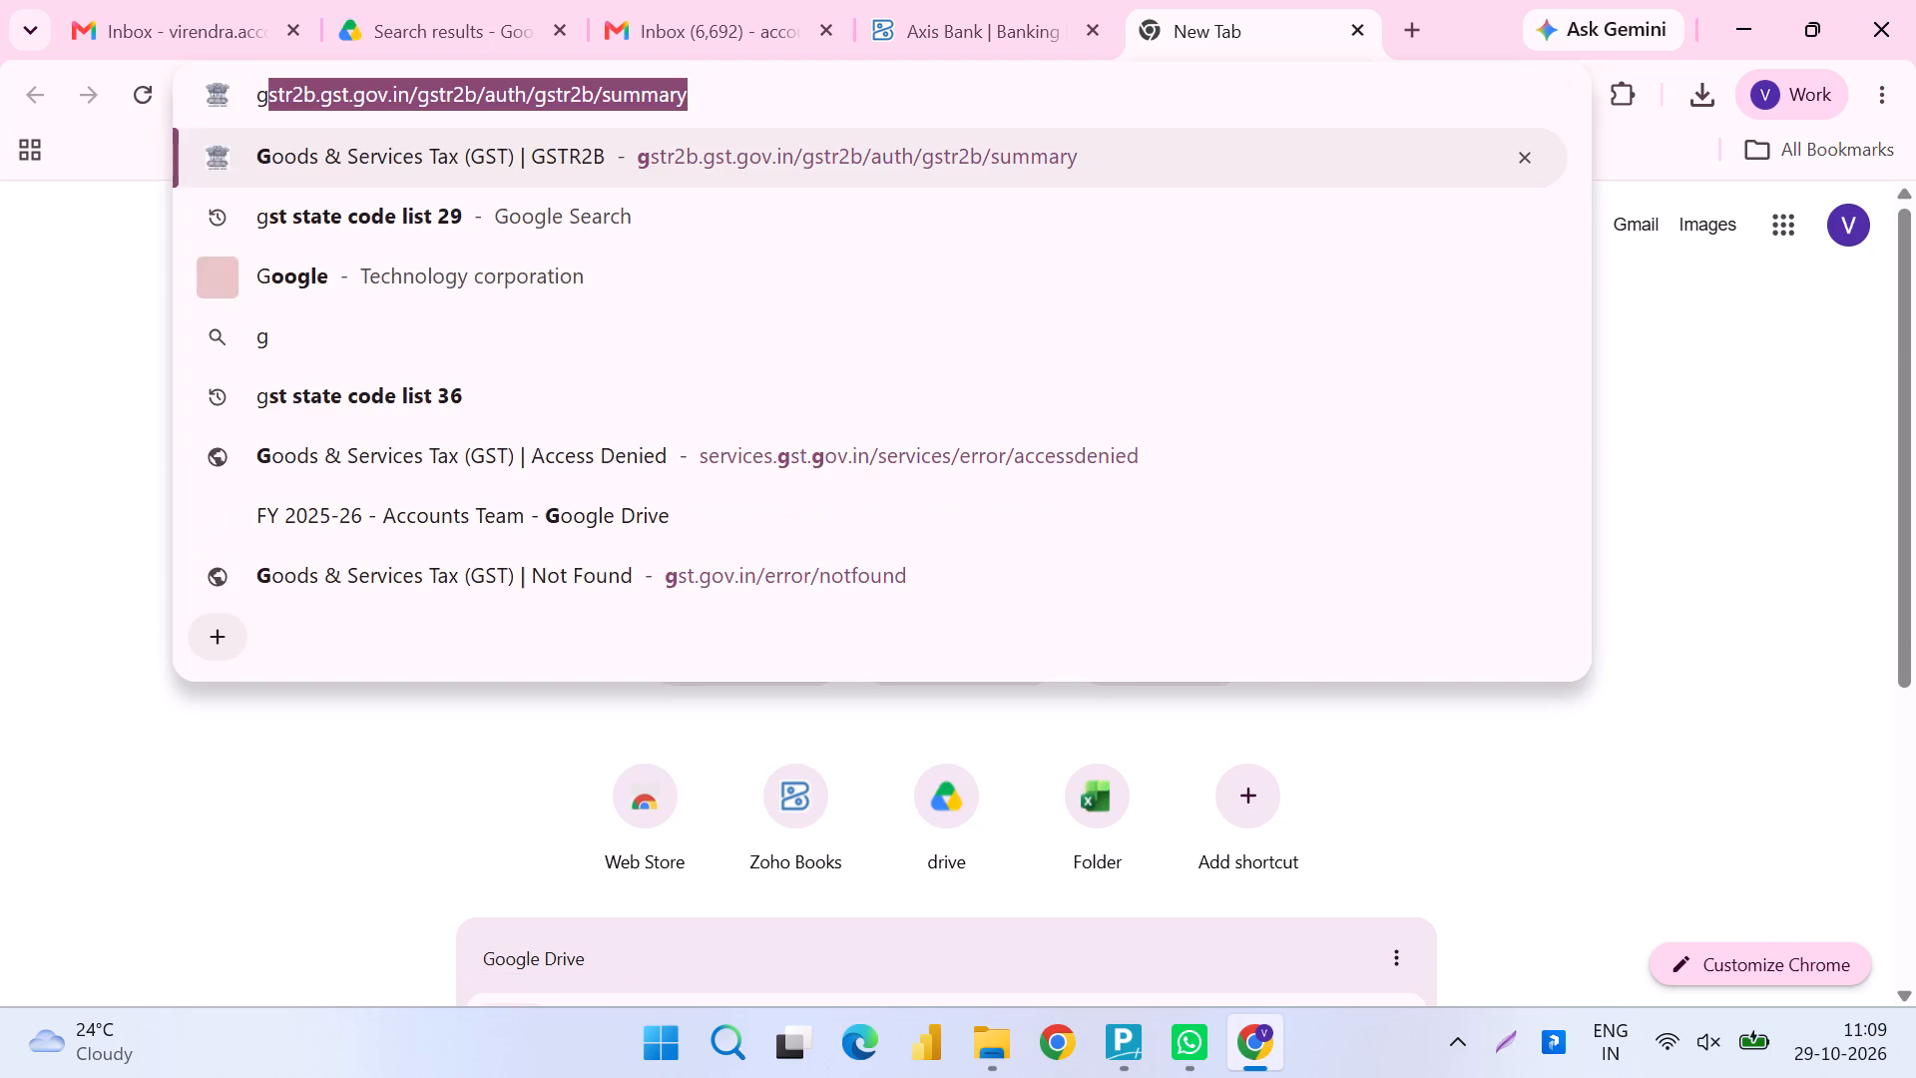
Open the GST portal's GSTR2B summary page at gstr2b.gst.gov.in/gstr2b/auth/gstr2b/summary in a new Chrome tab.
{"action": "key", "text": "Return"}
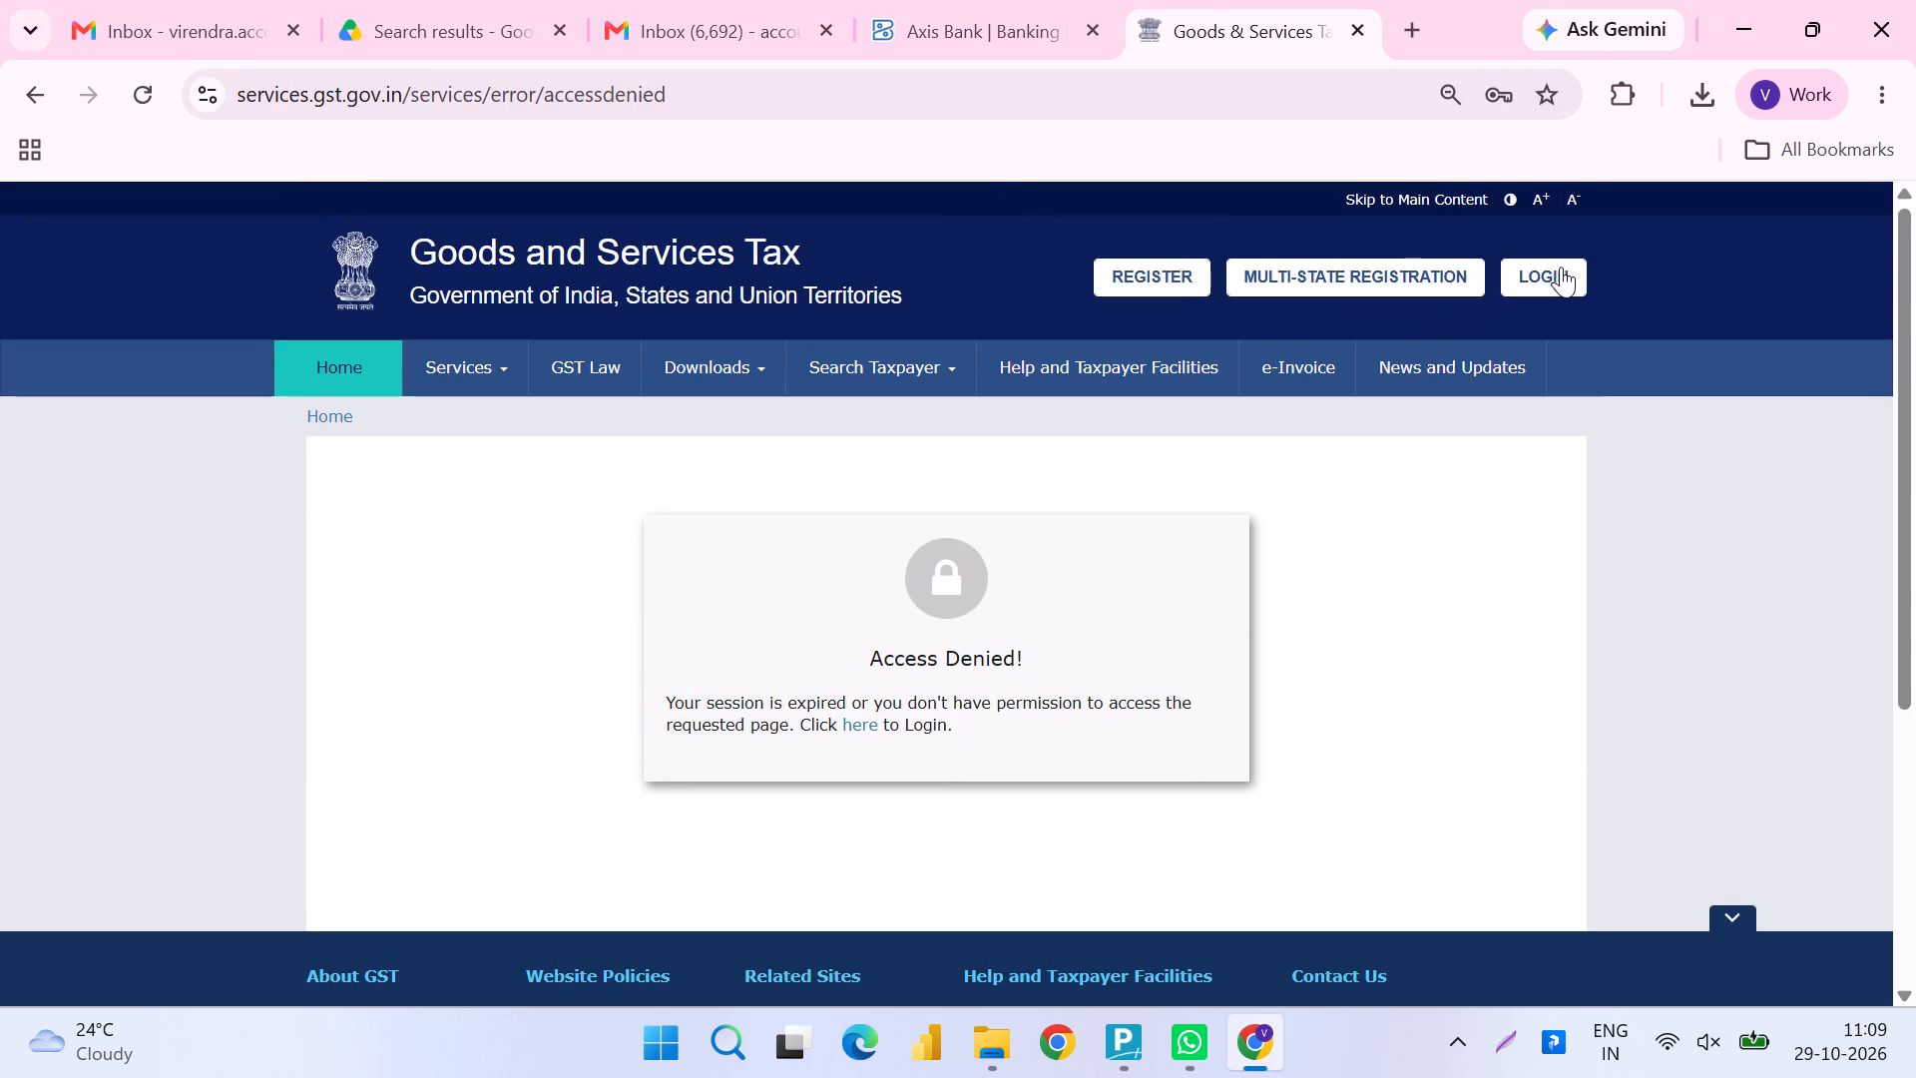
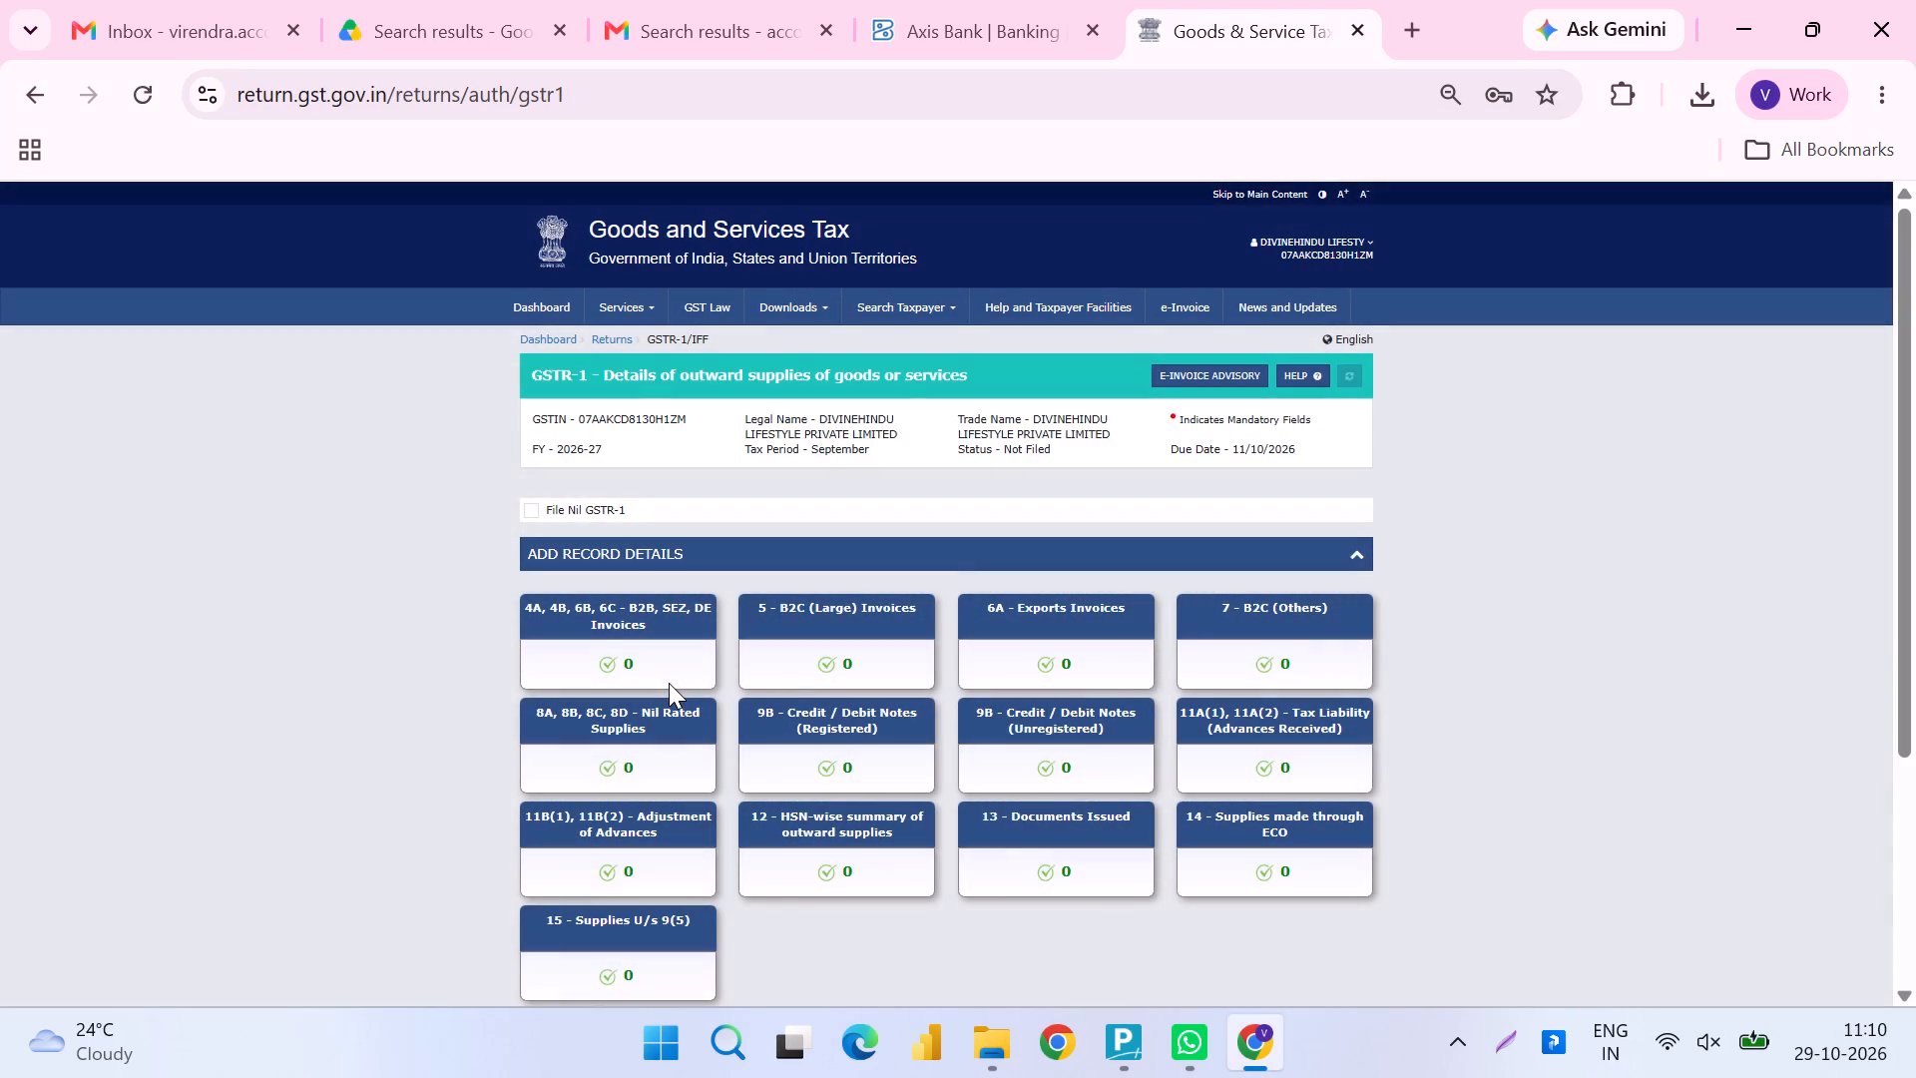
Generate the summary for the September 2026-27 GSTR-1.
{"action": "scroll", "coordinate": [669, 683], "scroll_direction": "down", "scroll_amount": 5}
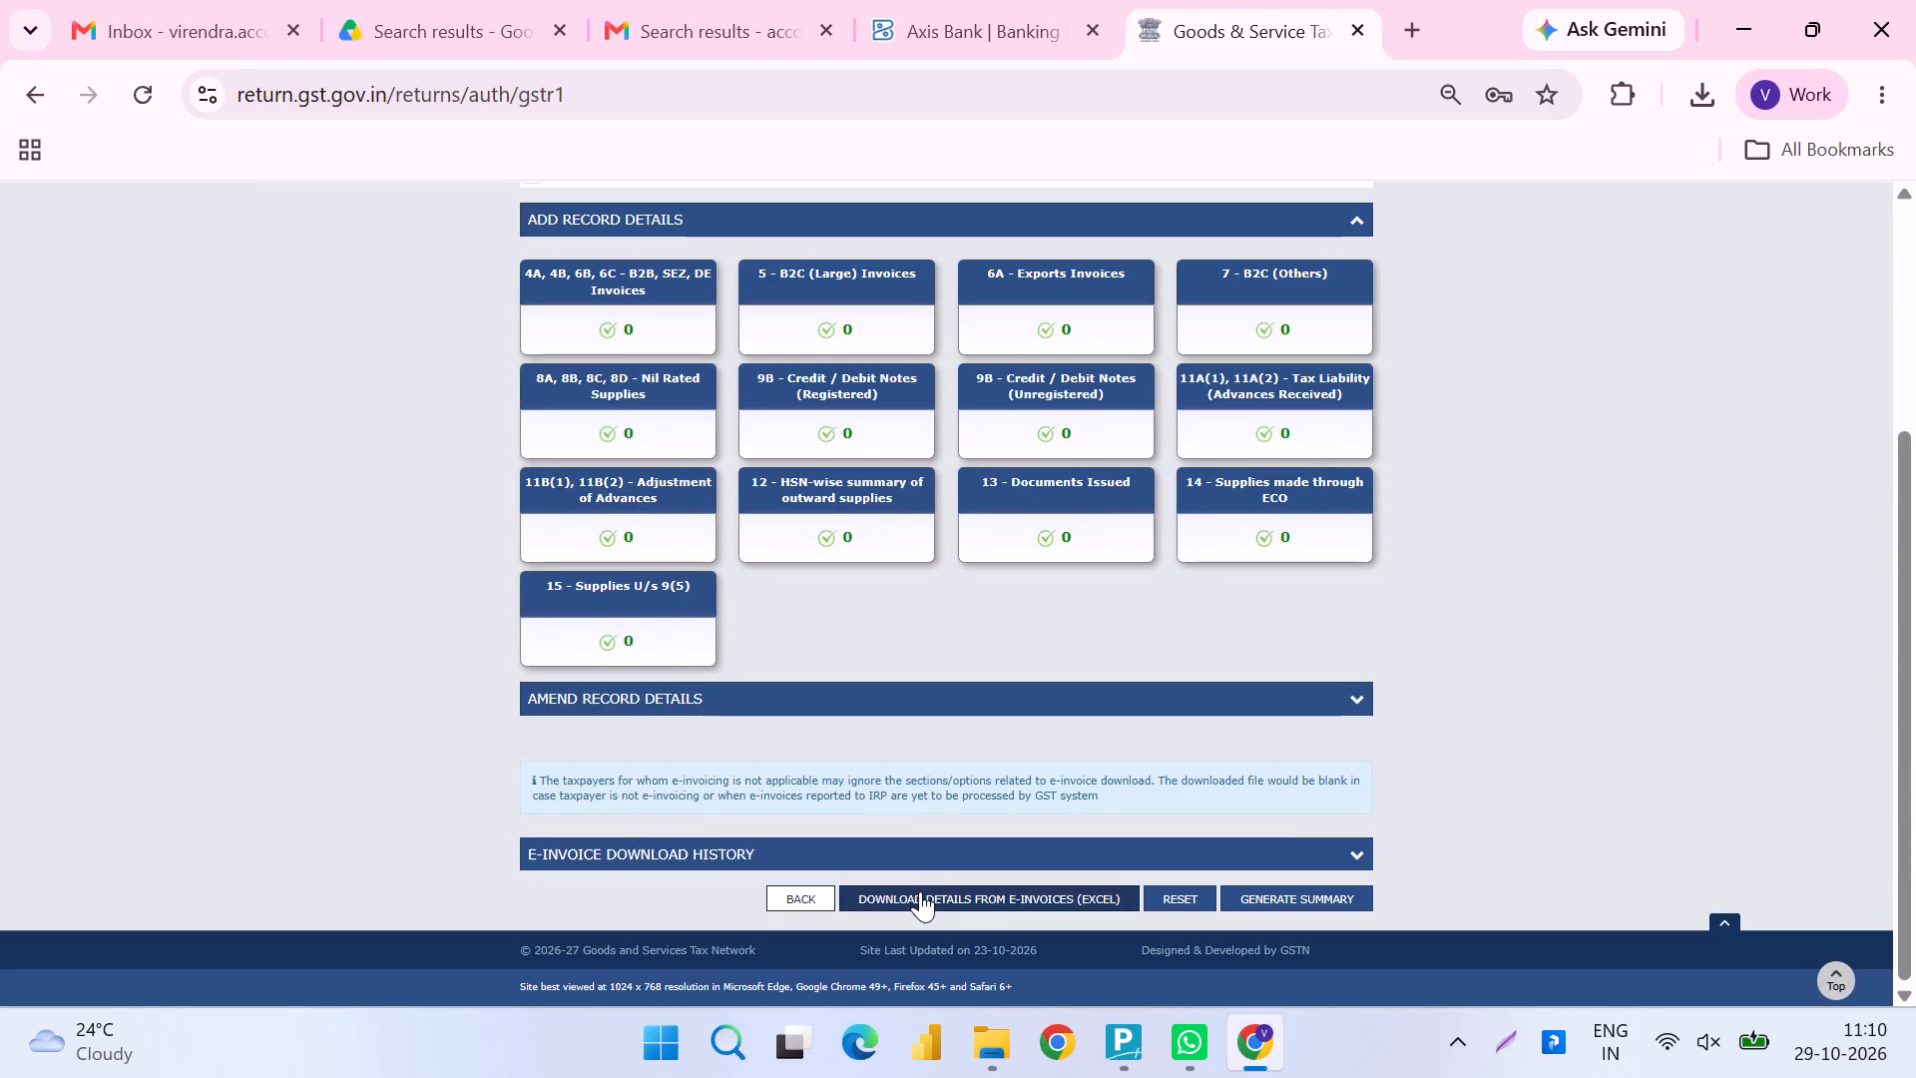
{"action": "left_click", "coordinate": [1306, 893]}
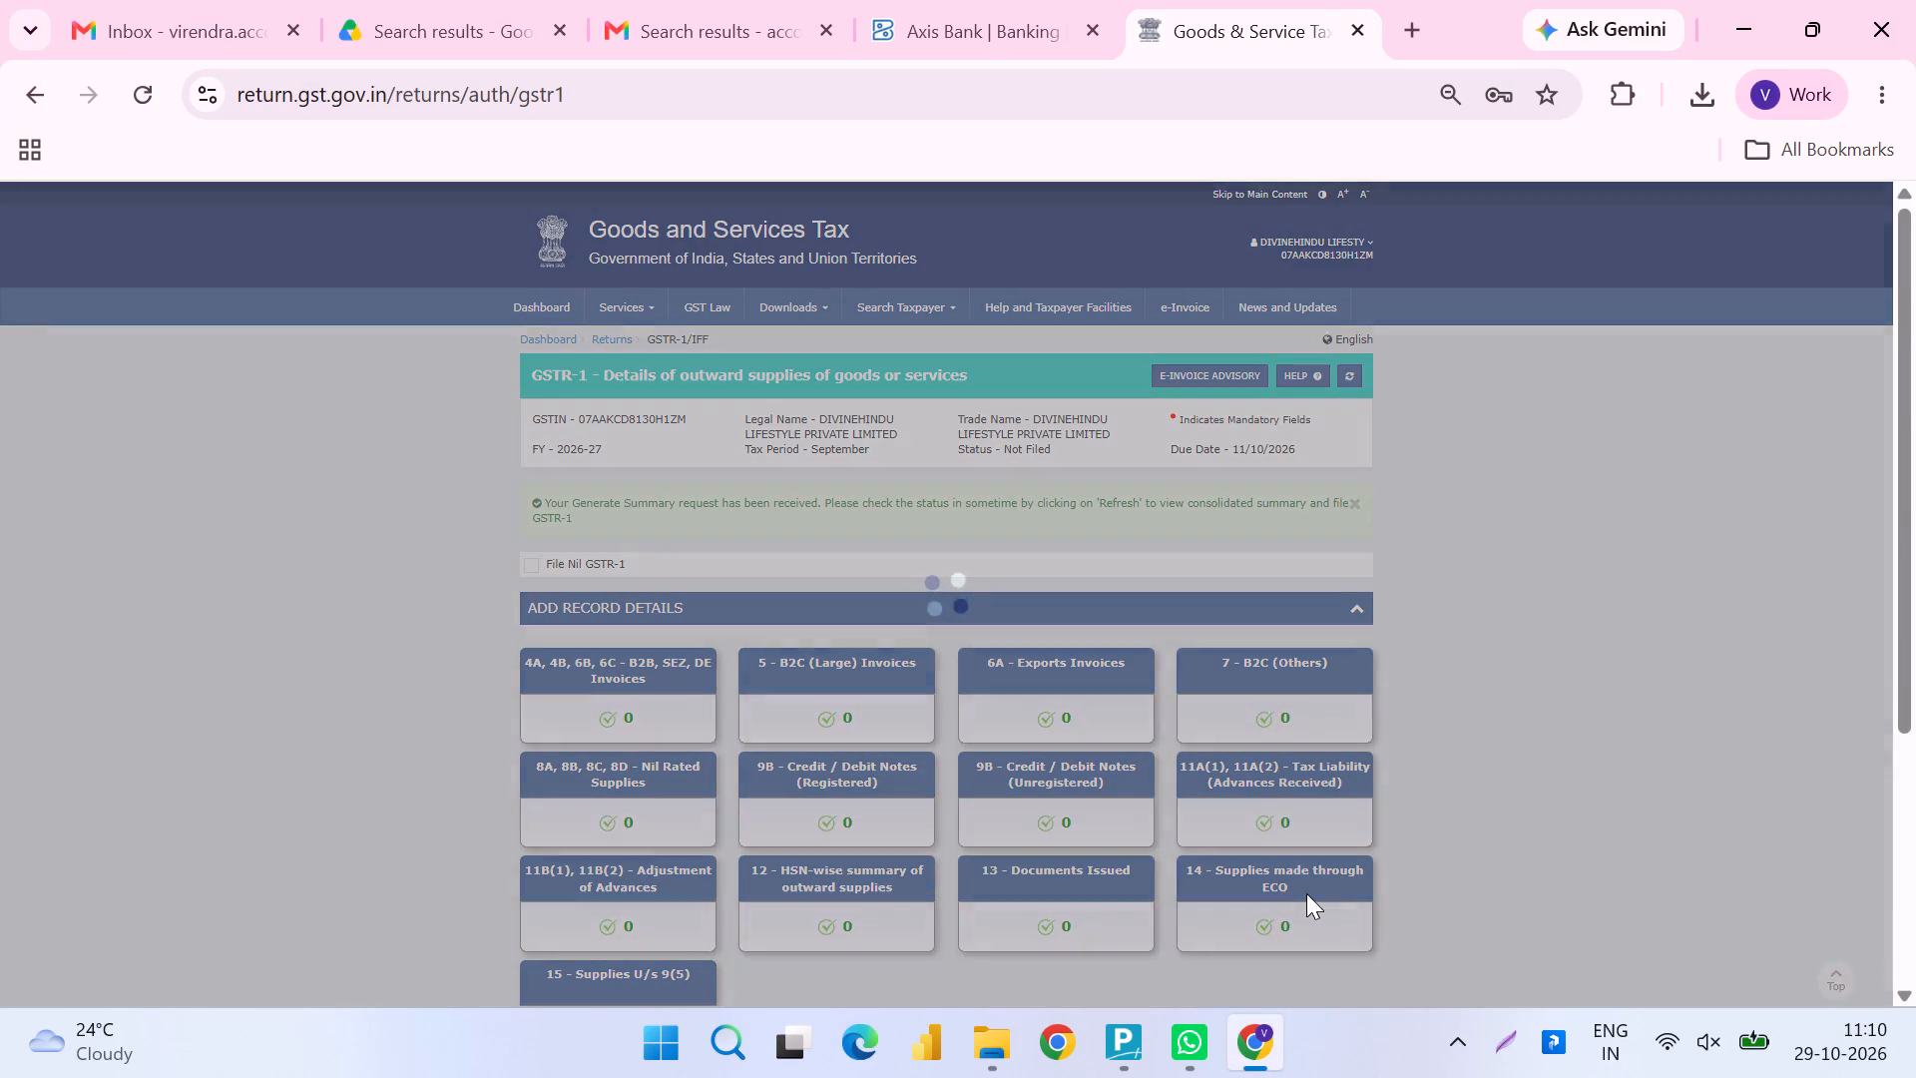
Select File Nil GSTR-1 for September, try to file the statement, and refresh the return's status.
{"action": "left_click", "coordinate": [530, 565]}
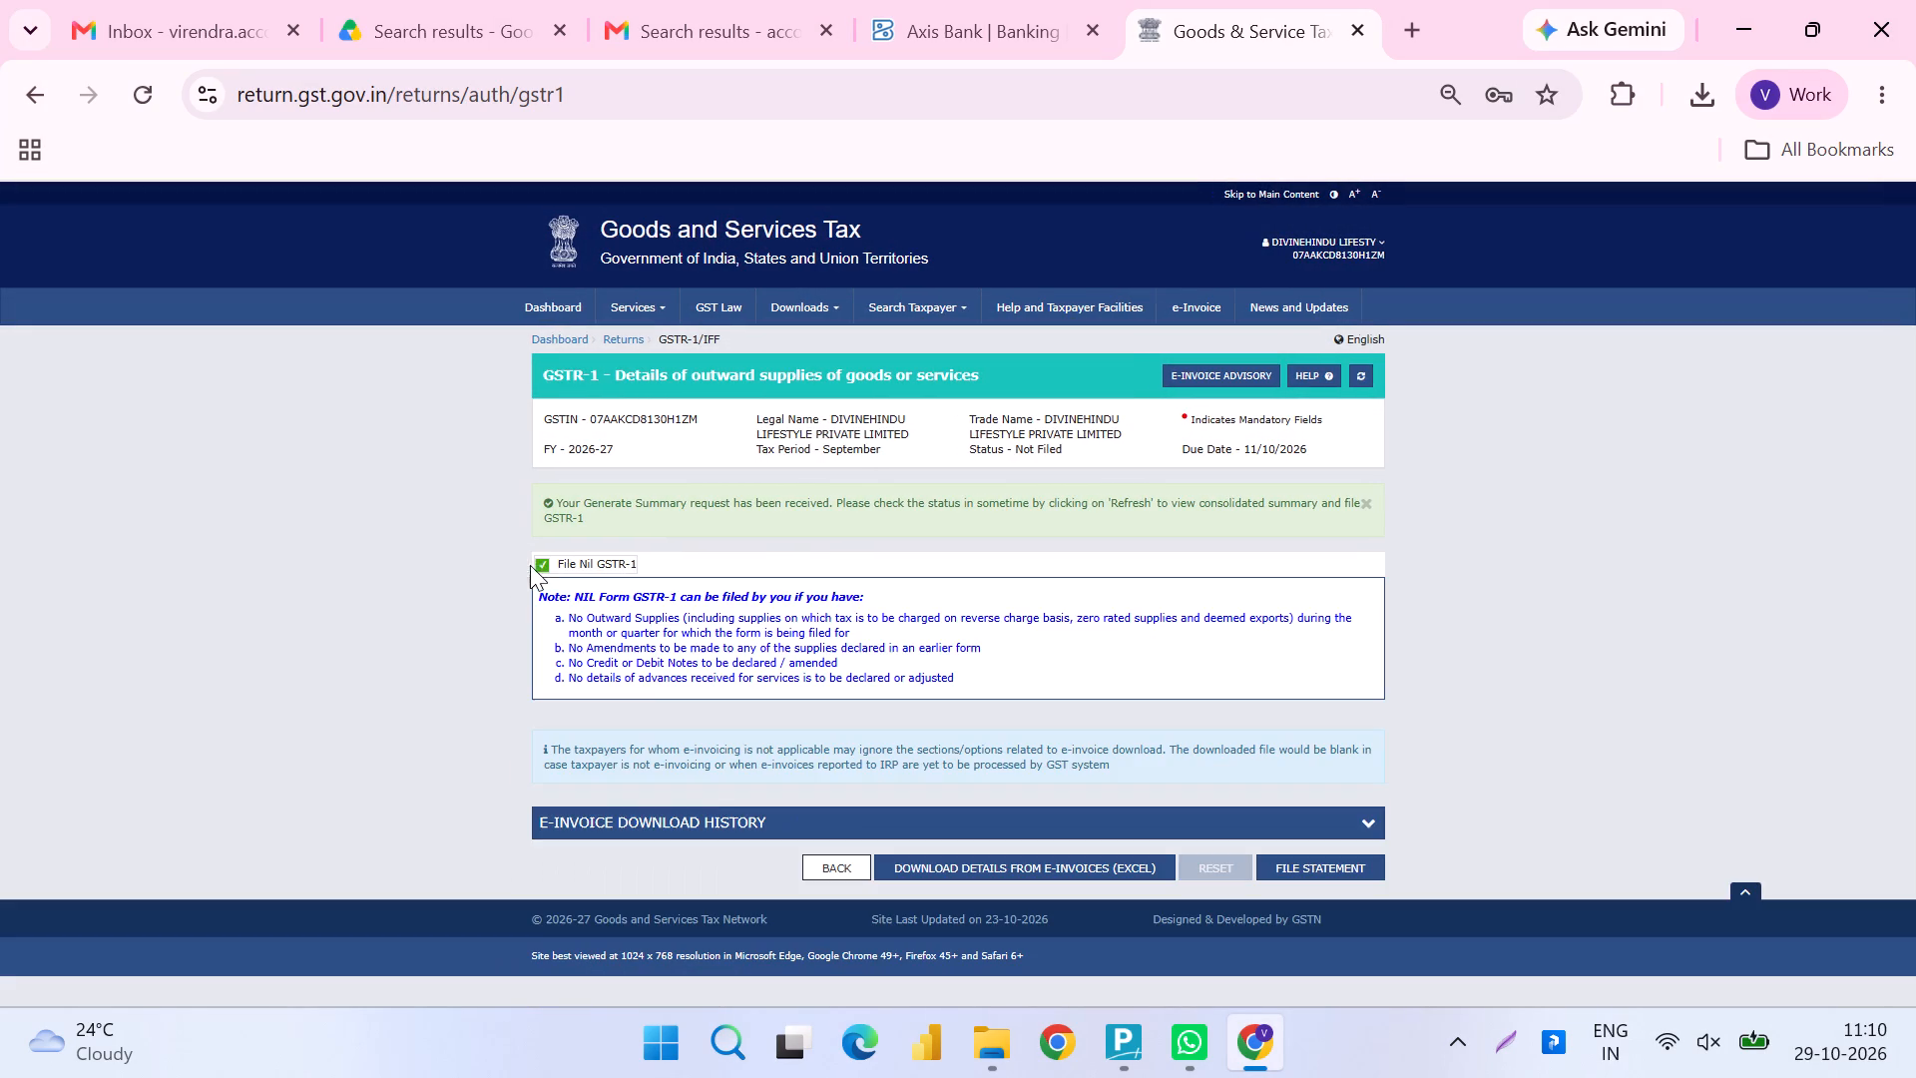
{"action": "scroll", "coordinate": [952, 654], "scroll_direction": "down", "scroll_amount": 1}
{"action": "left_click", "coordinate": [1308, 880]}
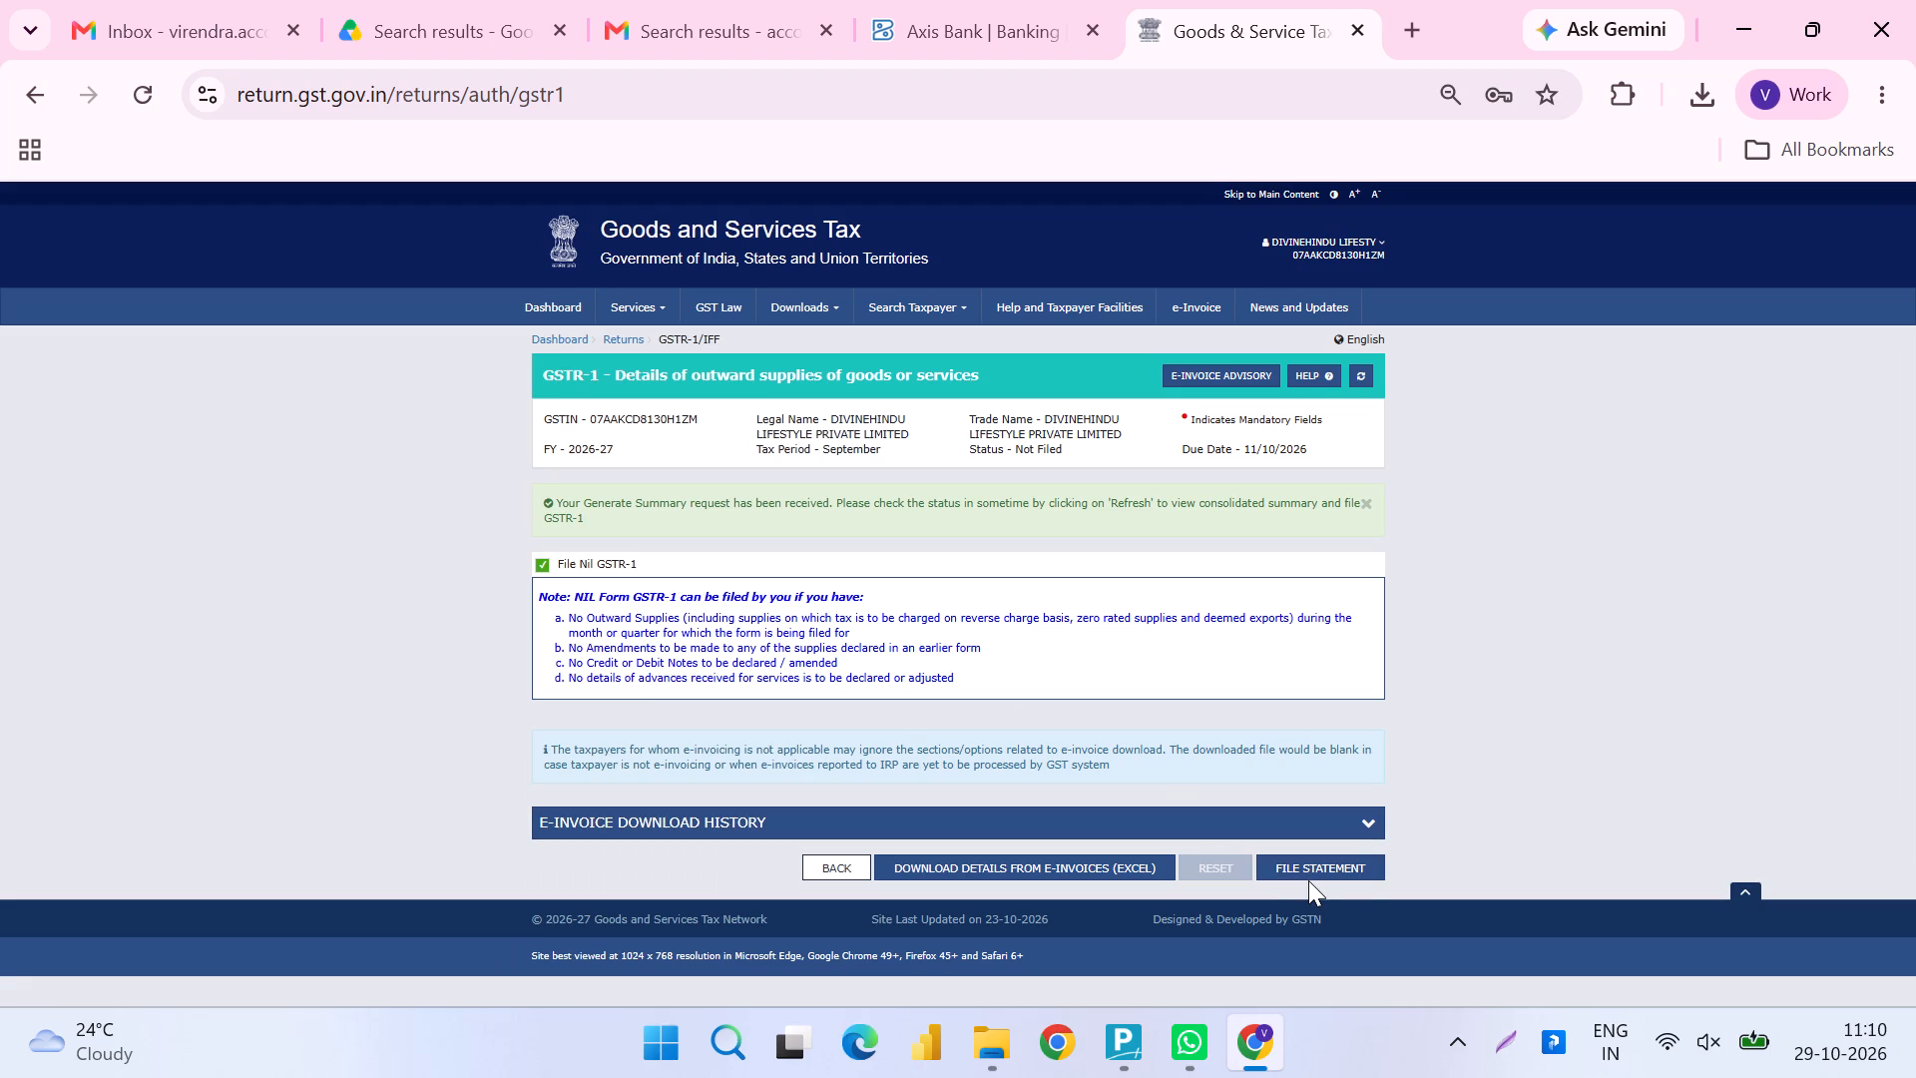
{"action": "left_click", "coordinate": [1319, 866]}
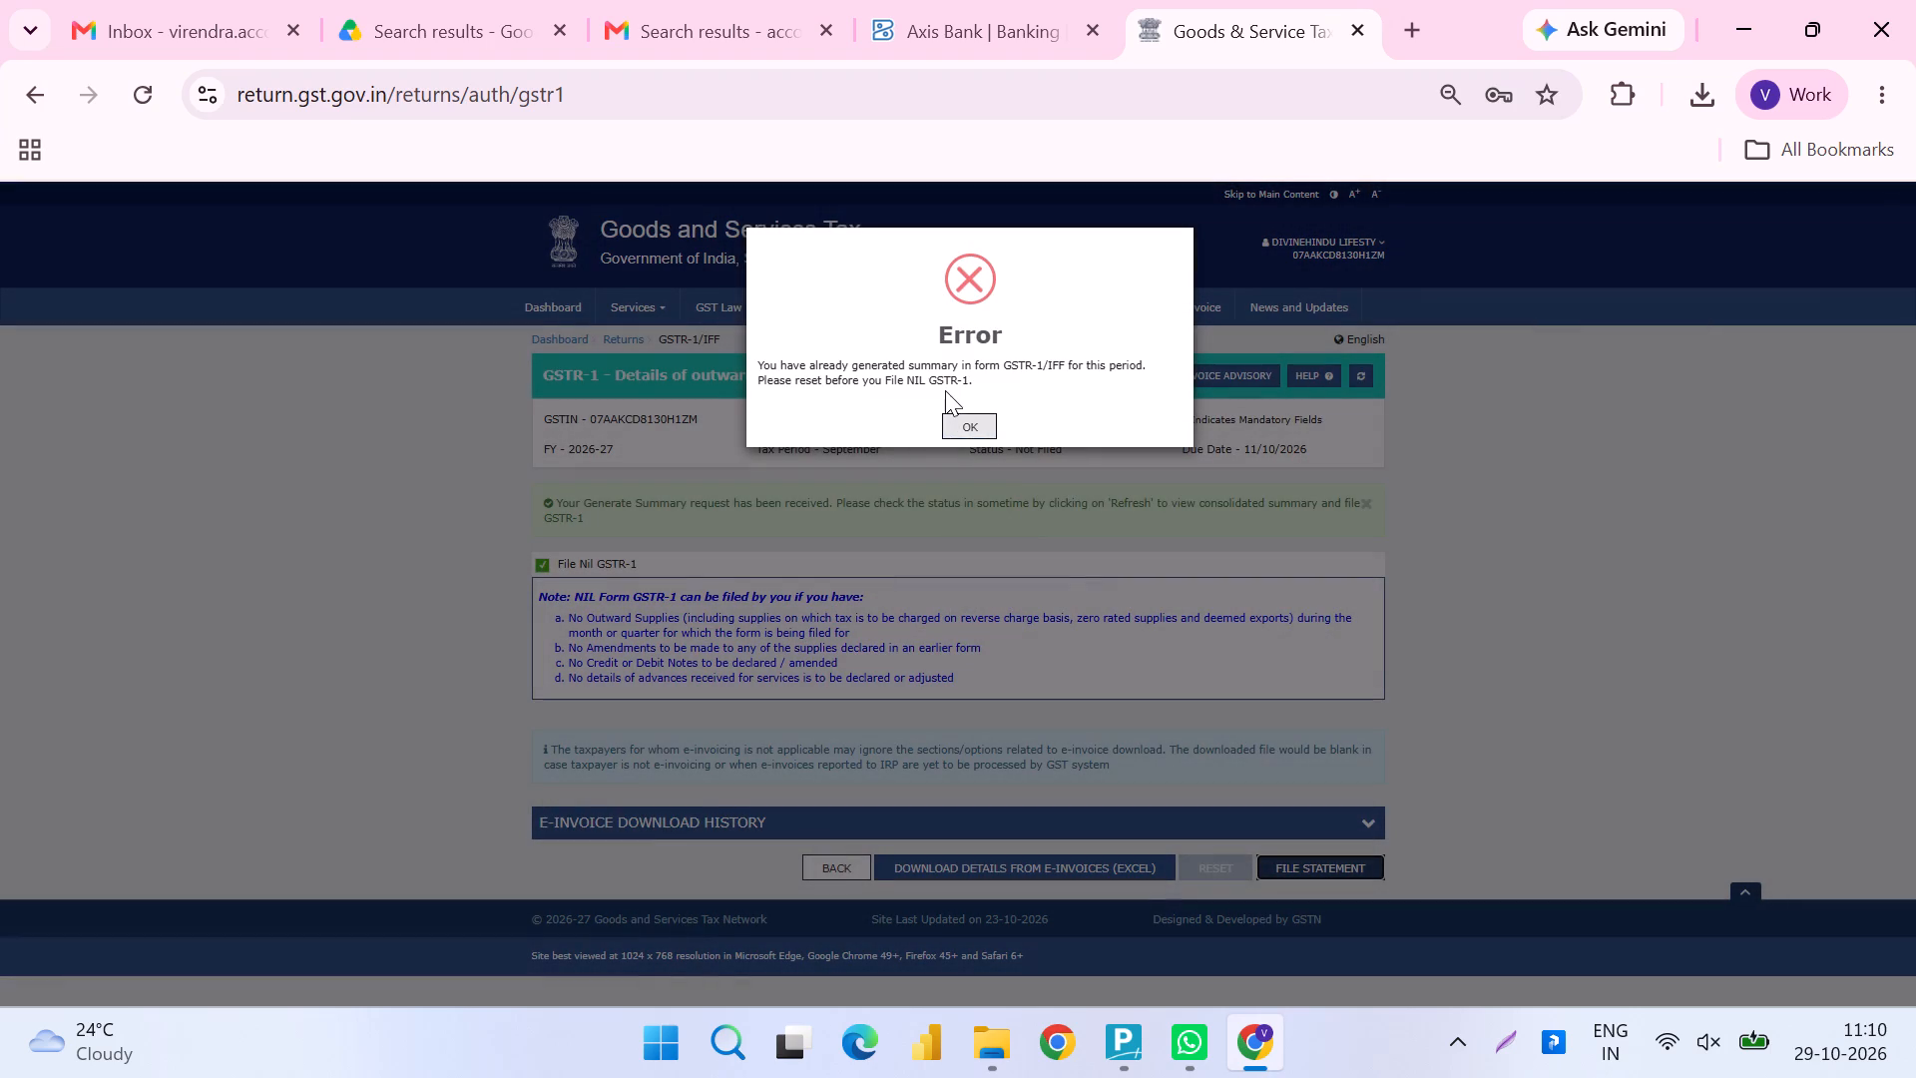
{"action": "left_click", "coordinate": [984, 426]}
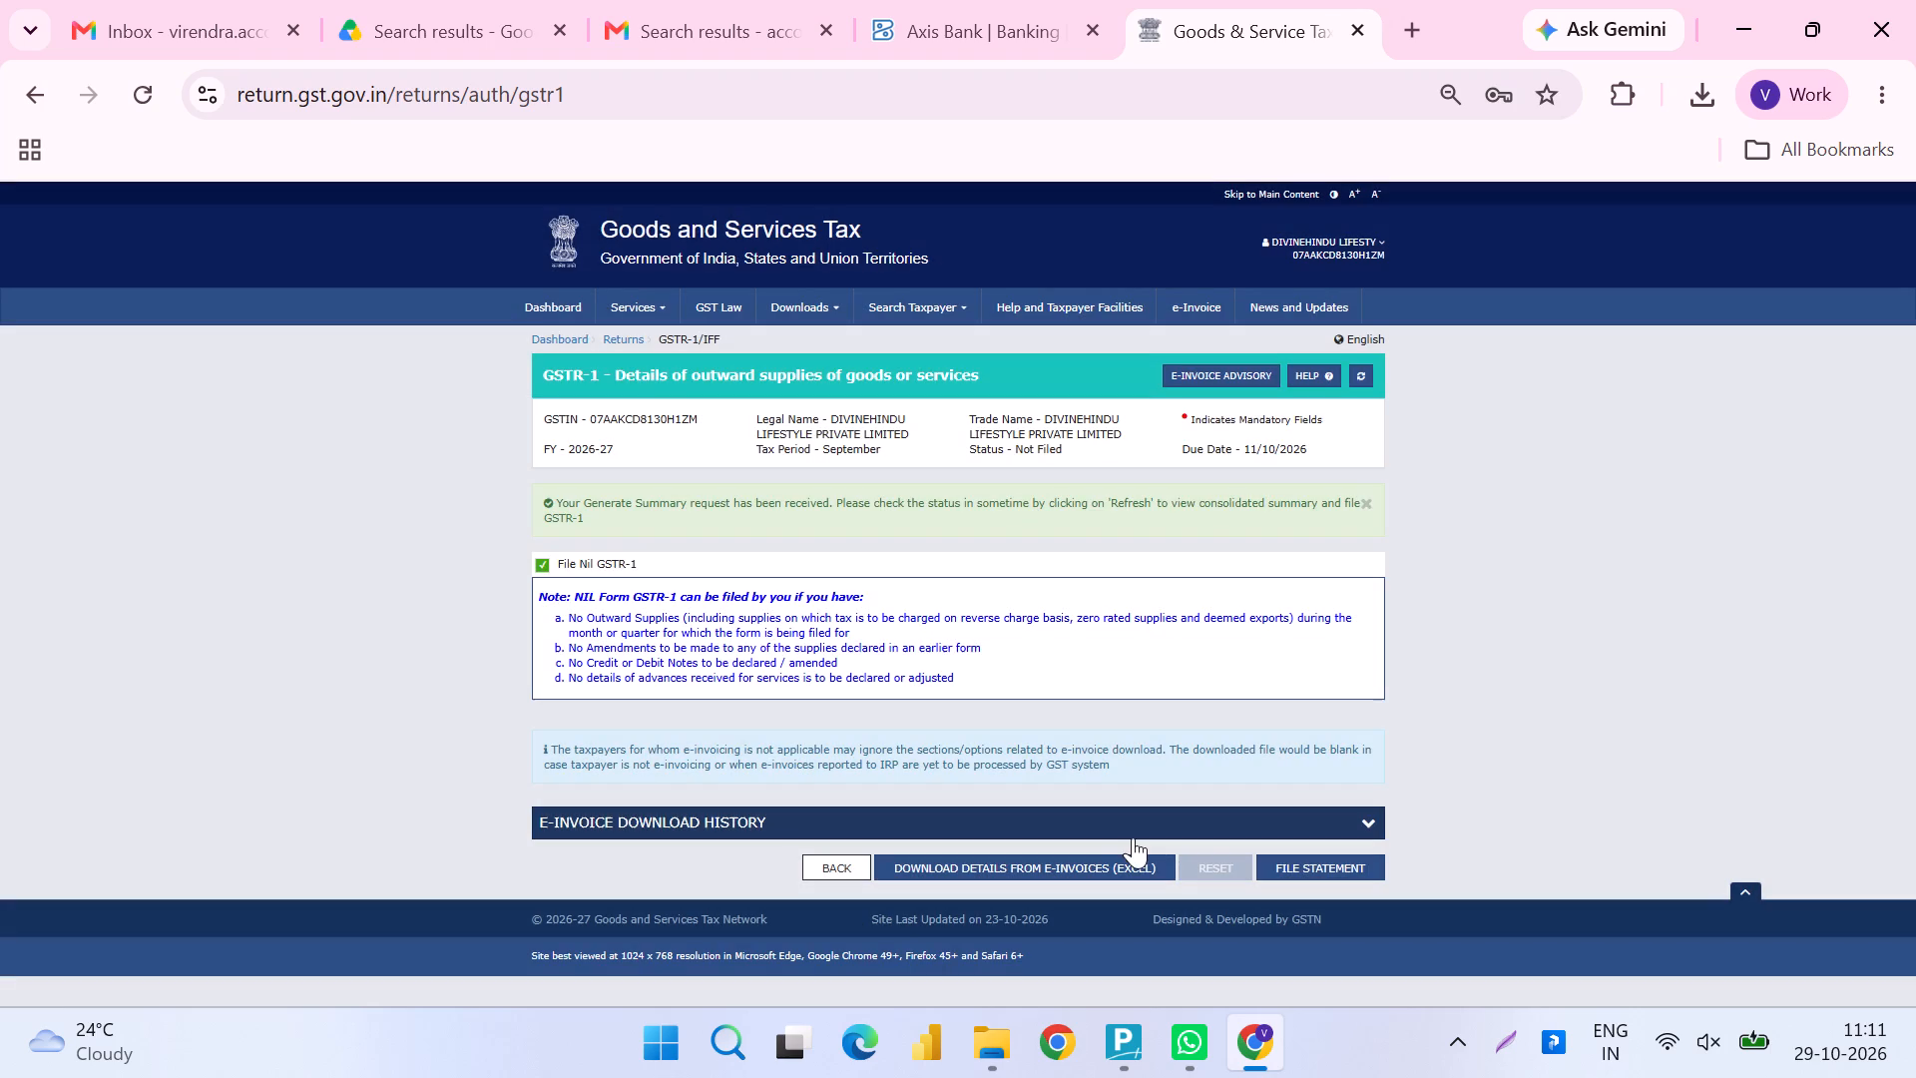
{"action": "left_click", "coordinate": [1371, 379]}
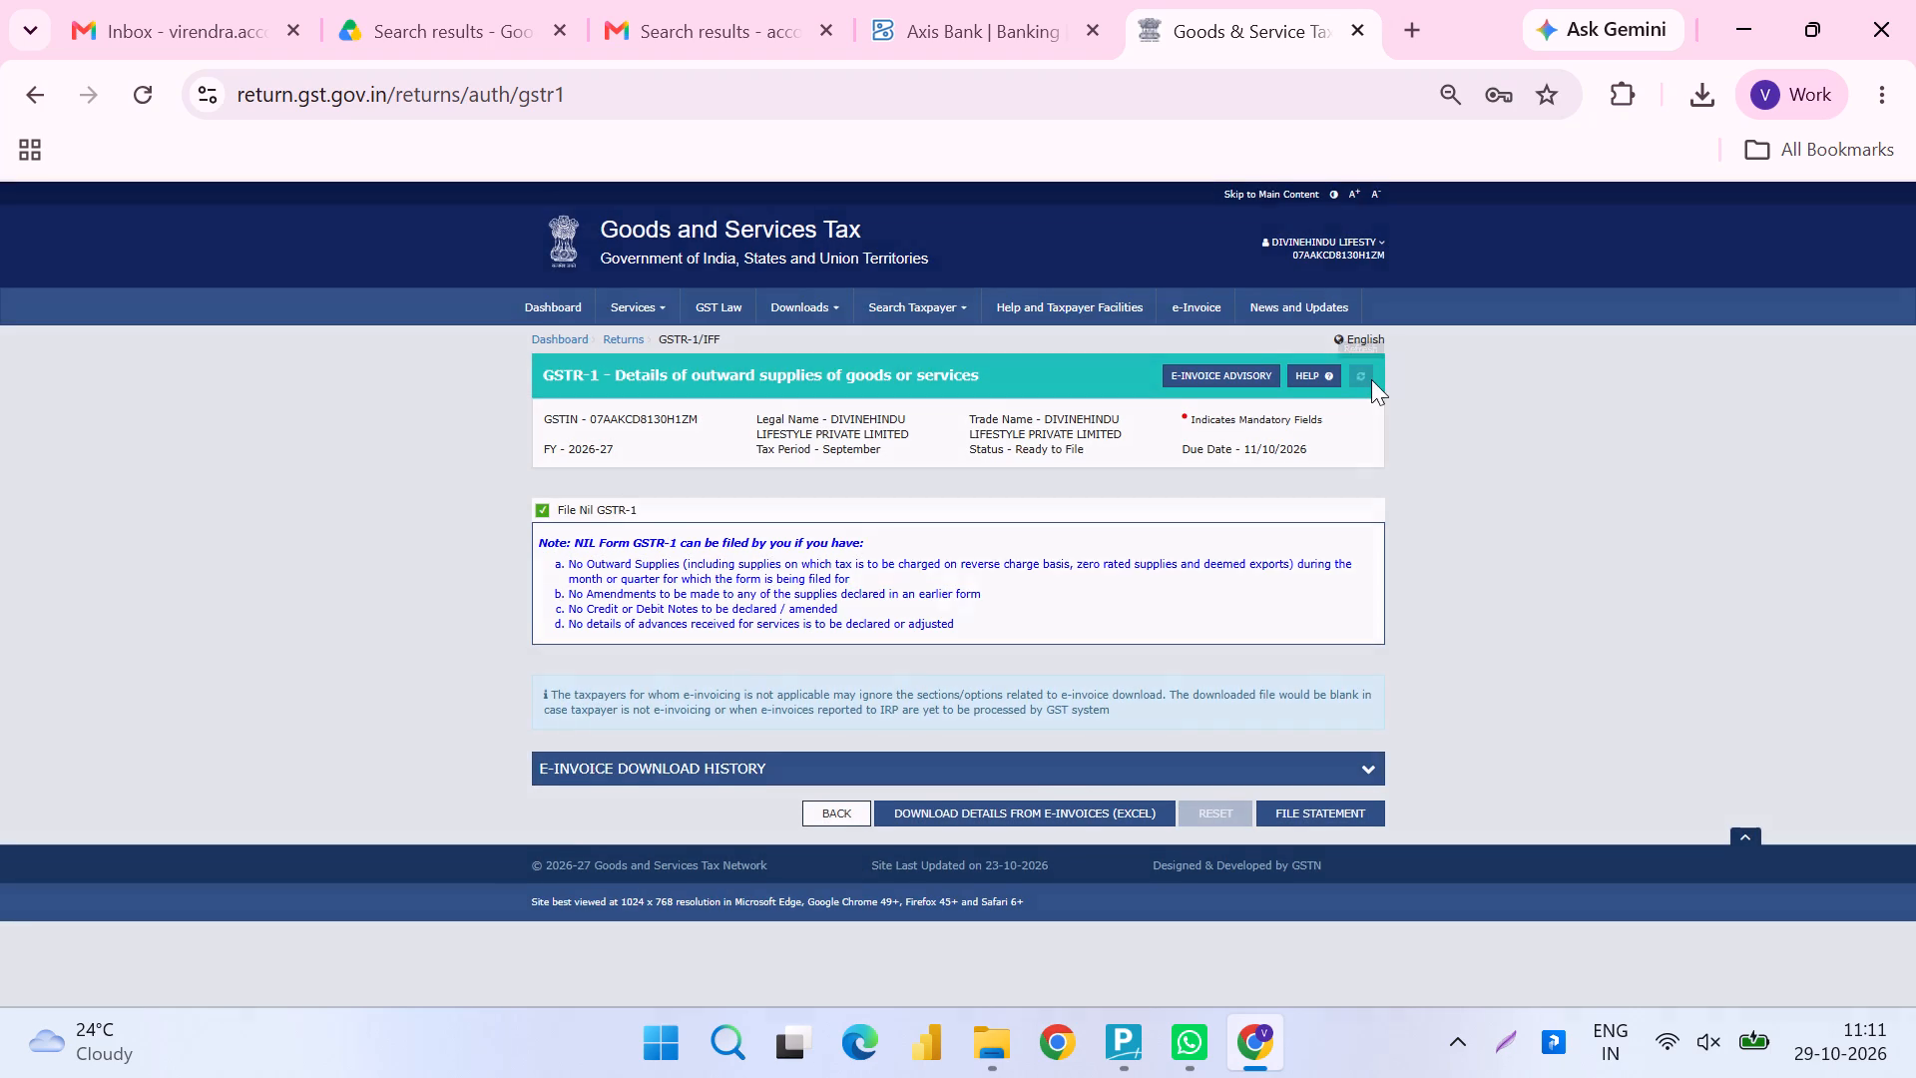
Return to File Returns, search Quarter 2 (Jul - Sep) of 2026-27 for September, and reopen its GSTR-1.
{"action": "scroll", "coordinate": [957, 759], "scroll_direction": "right", "scroll_amount": 8}
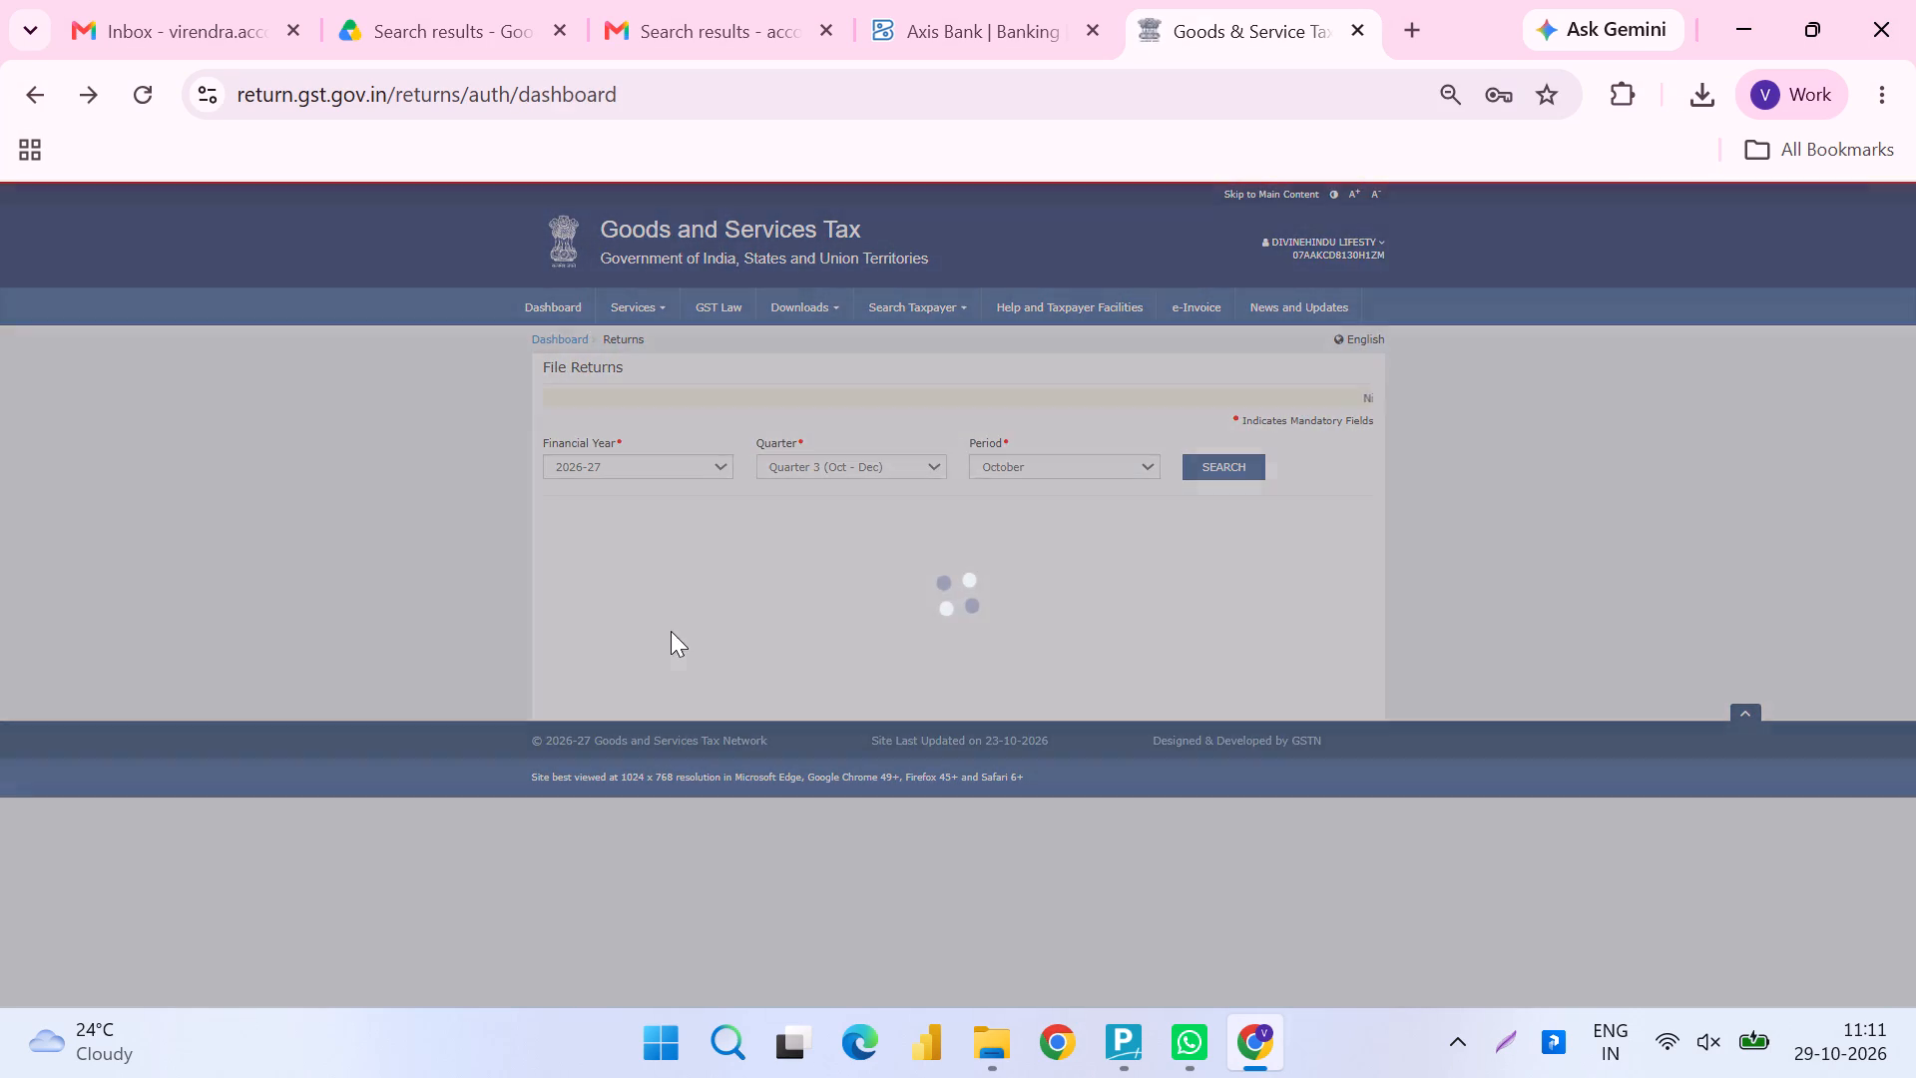
{"action": "left_click", "coordinate": [915, 462]}
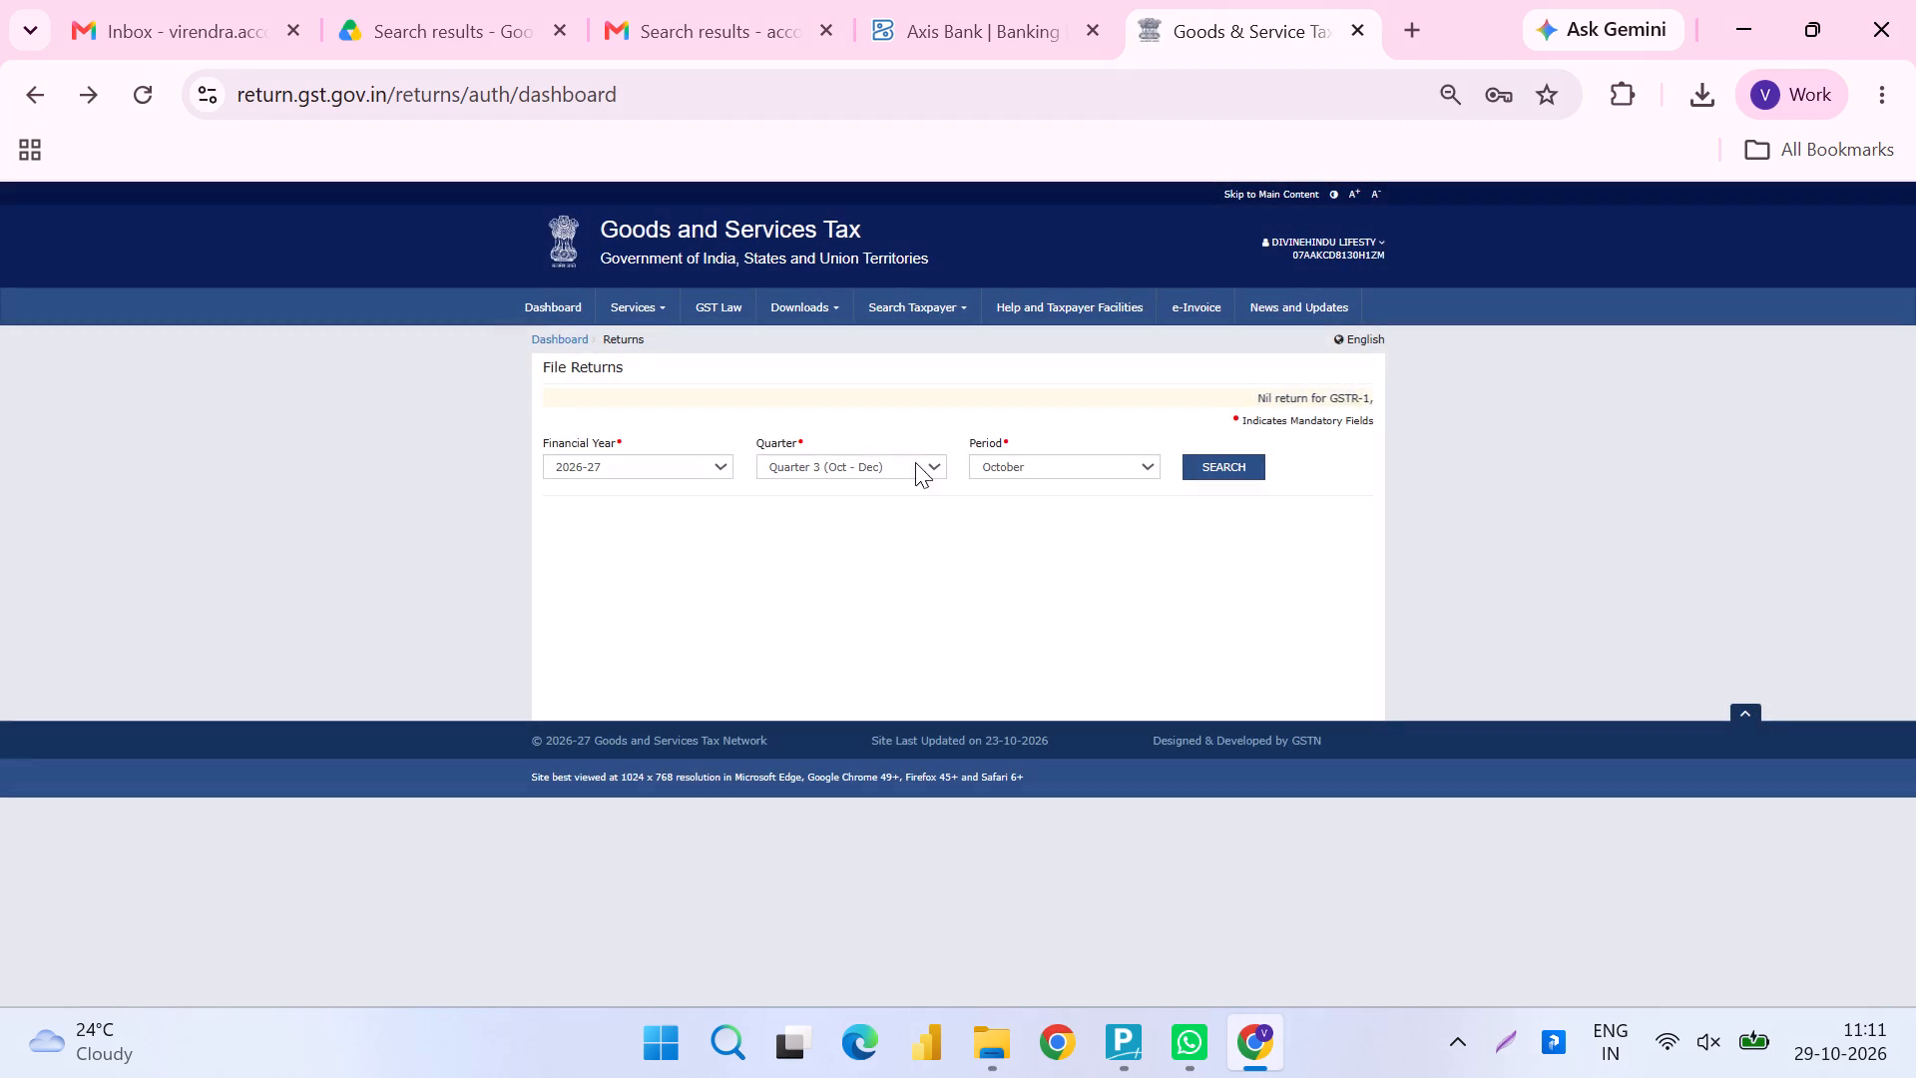
{"action": "left_click", "coordinate": [897, 476]}
{"action": "left_click", "coordinate": [856, 531]}
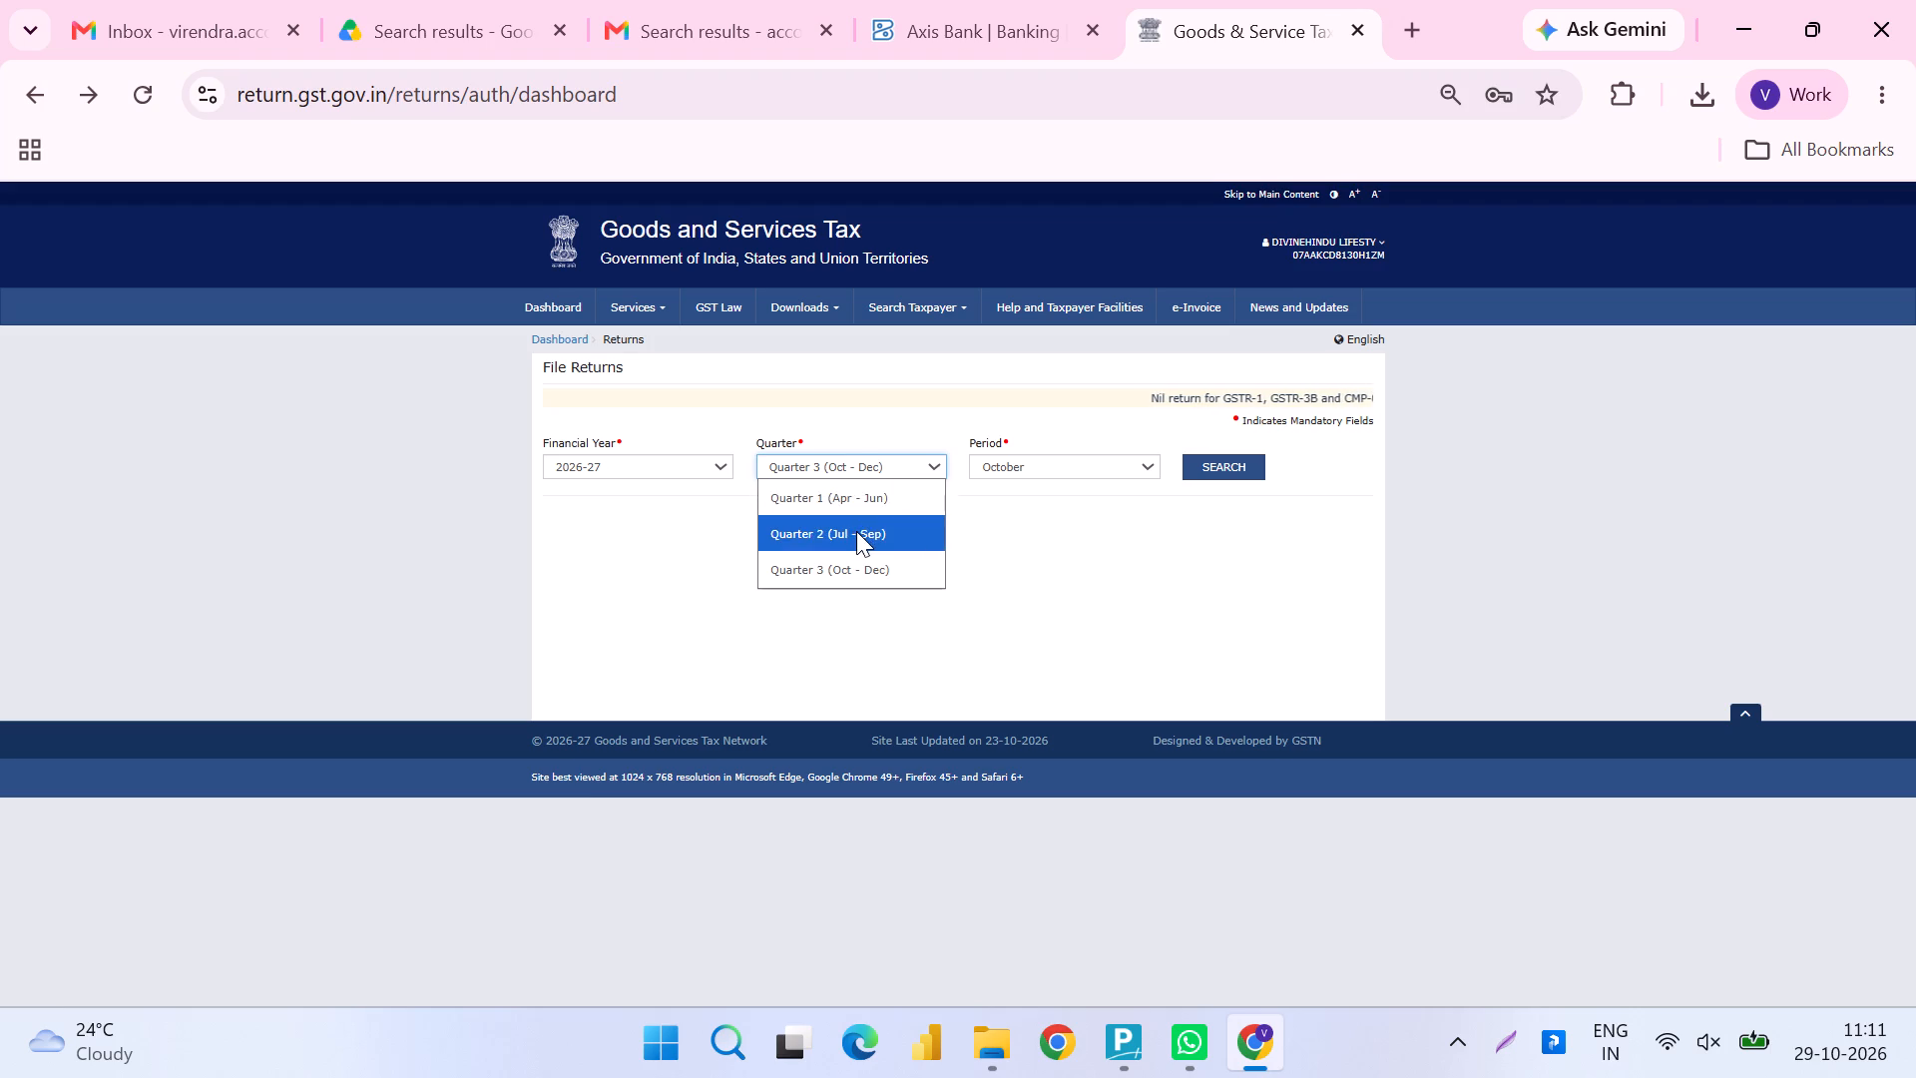
{"action": "left_click", "coordinate": [1229, 473]}
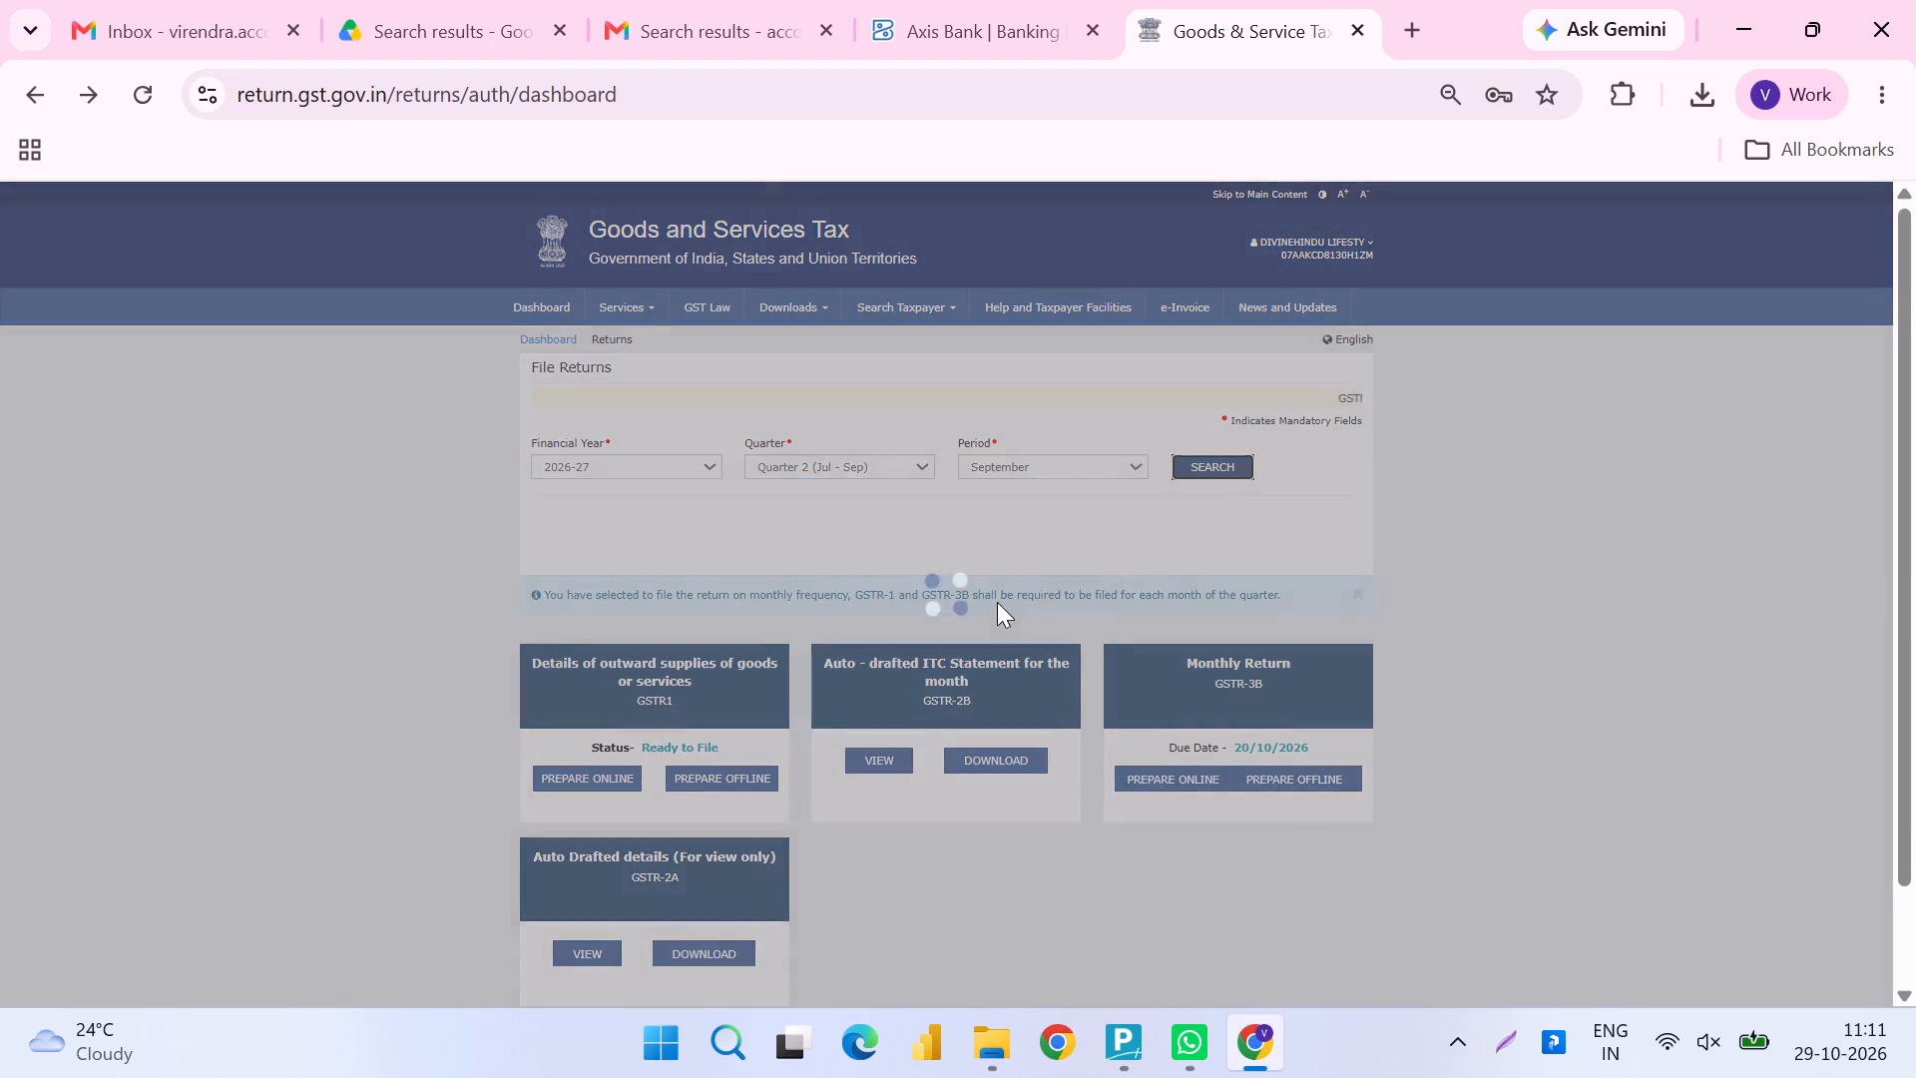
{"action": "scroll", "coordinate": [997, 602], "scroll_direction": "down", "scroll_amount": 3}
{"action": "left_click", "coordinate": [653, 584]}
Reset the saved records of the September GSTR-1, agreeing to delete all saved details.
{"action": "scroll", "coordinate": [952, 586], "scroll_direction": "down", "scroll_amount": 7}
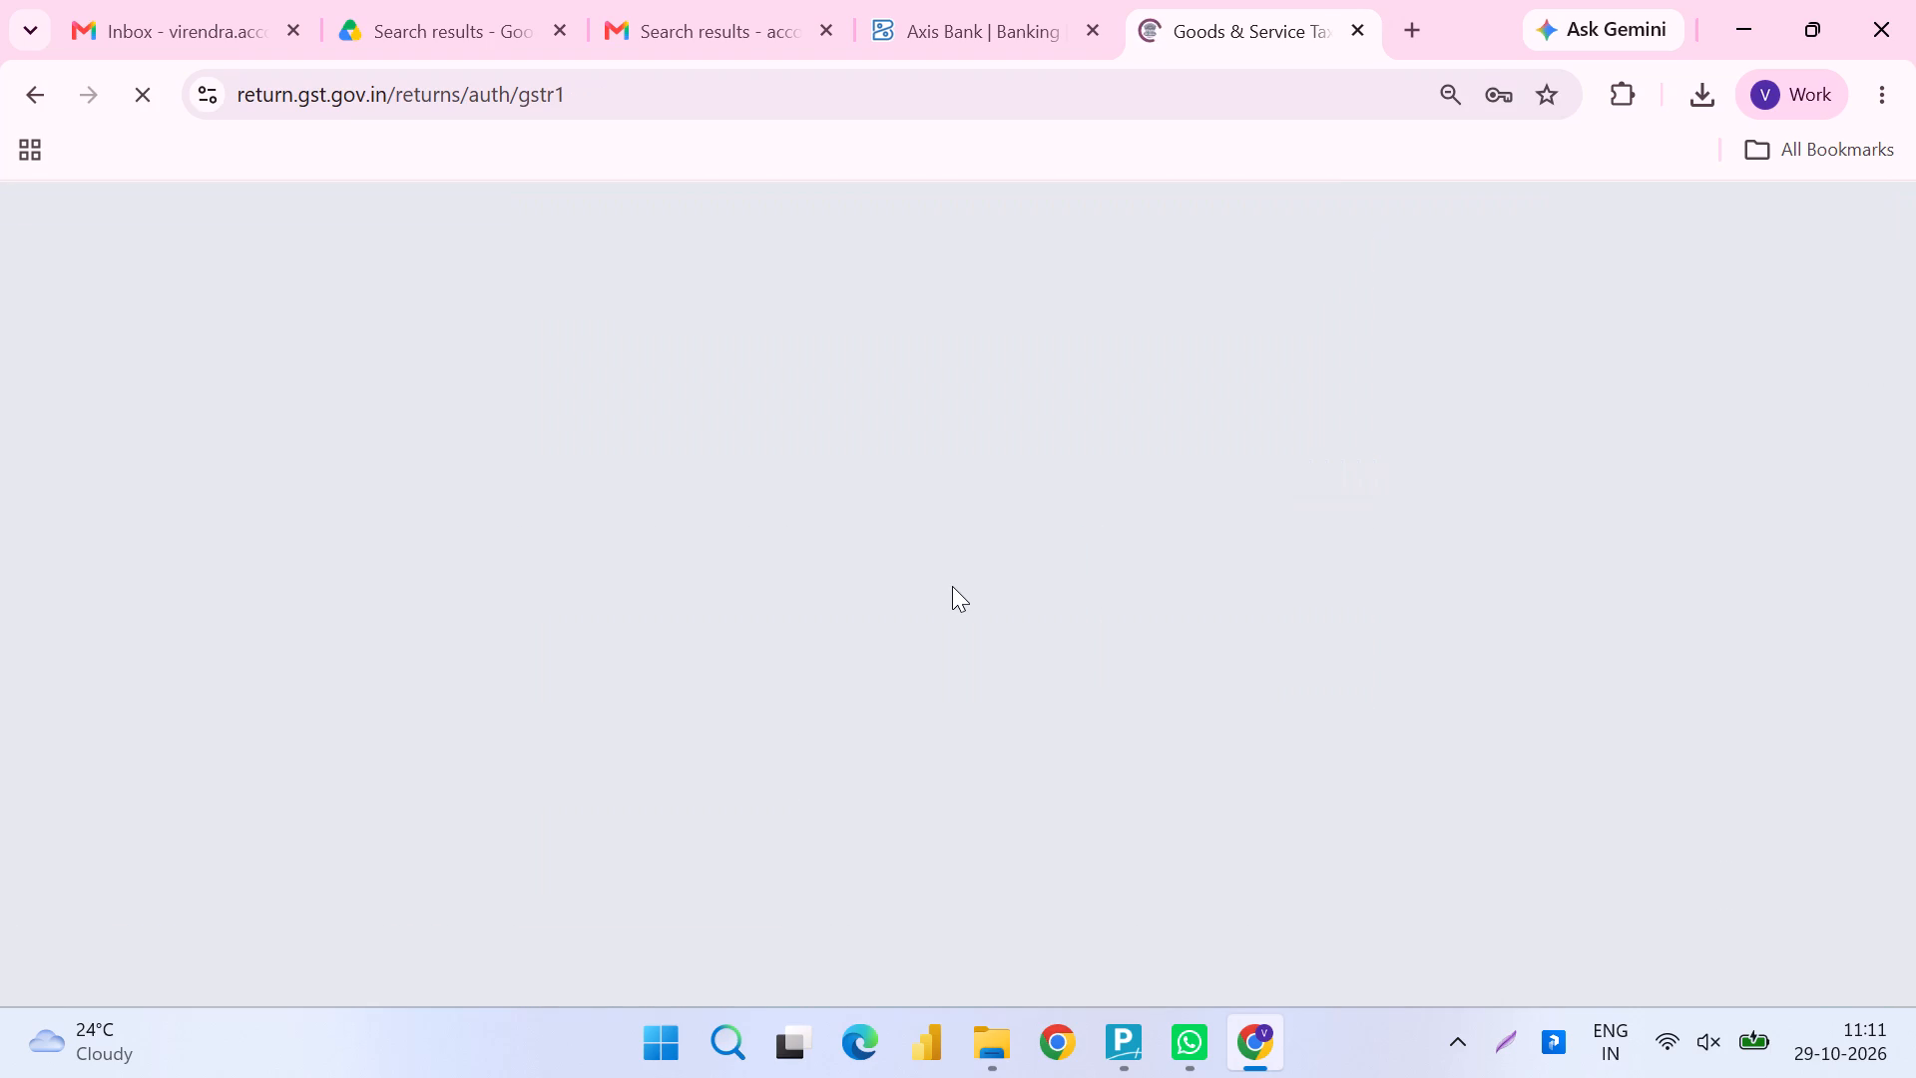
{"action": "scroll", "coordinate": [952, 586], "scroll_direction": "down", "scroll_amount": 7}
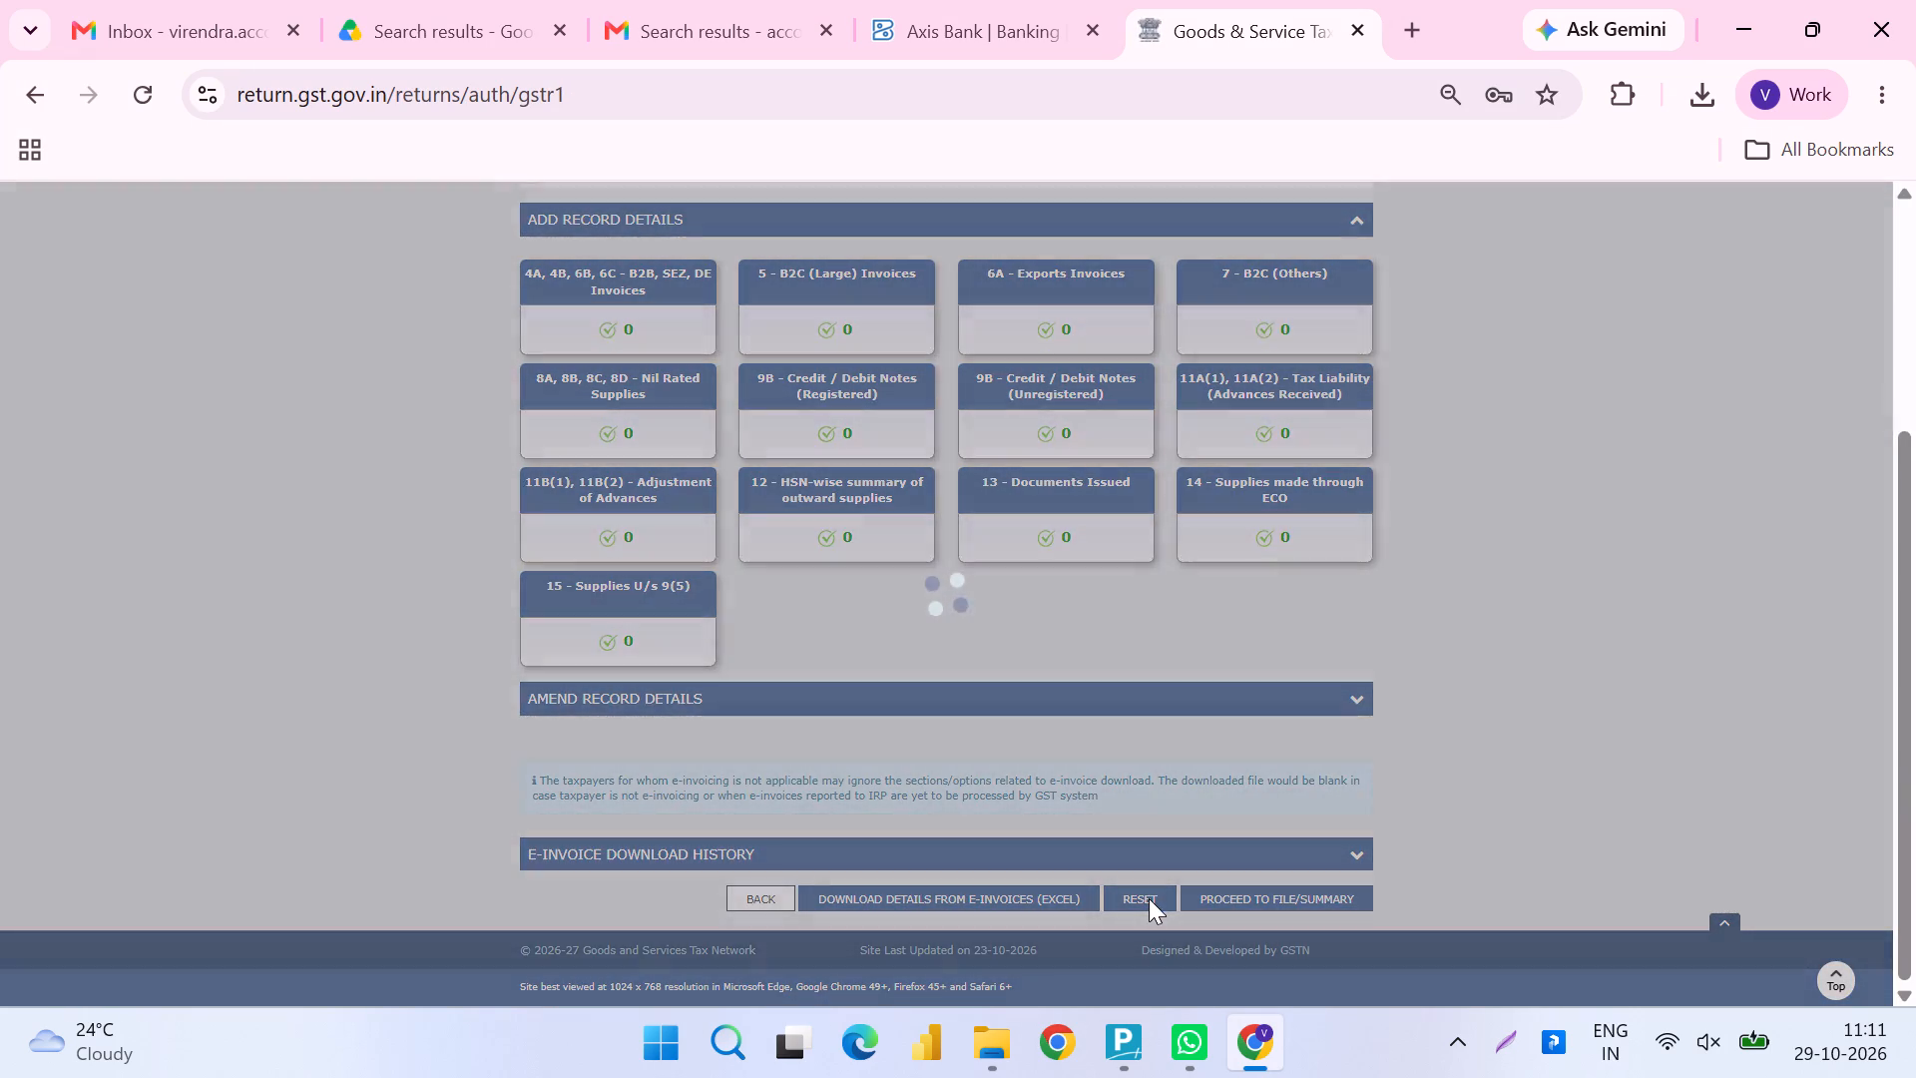
{"action": "left_click", "coordinate": [1149, 898]}
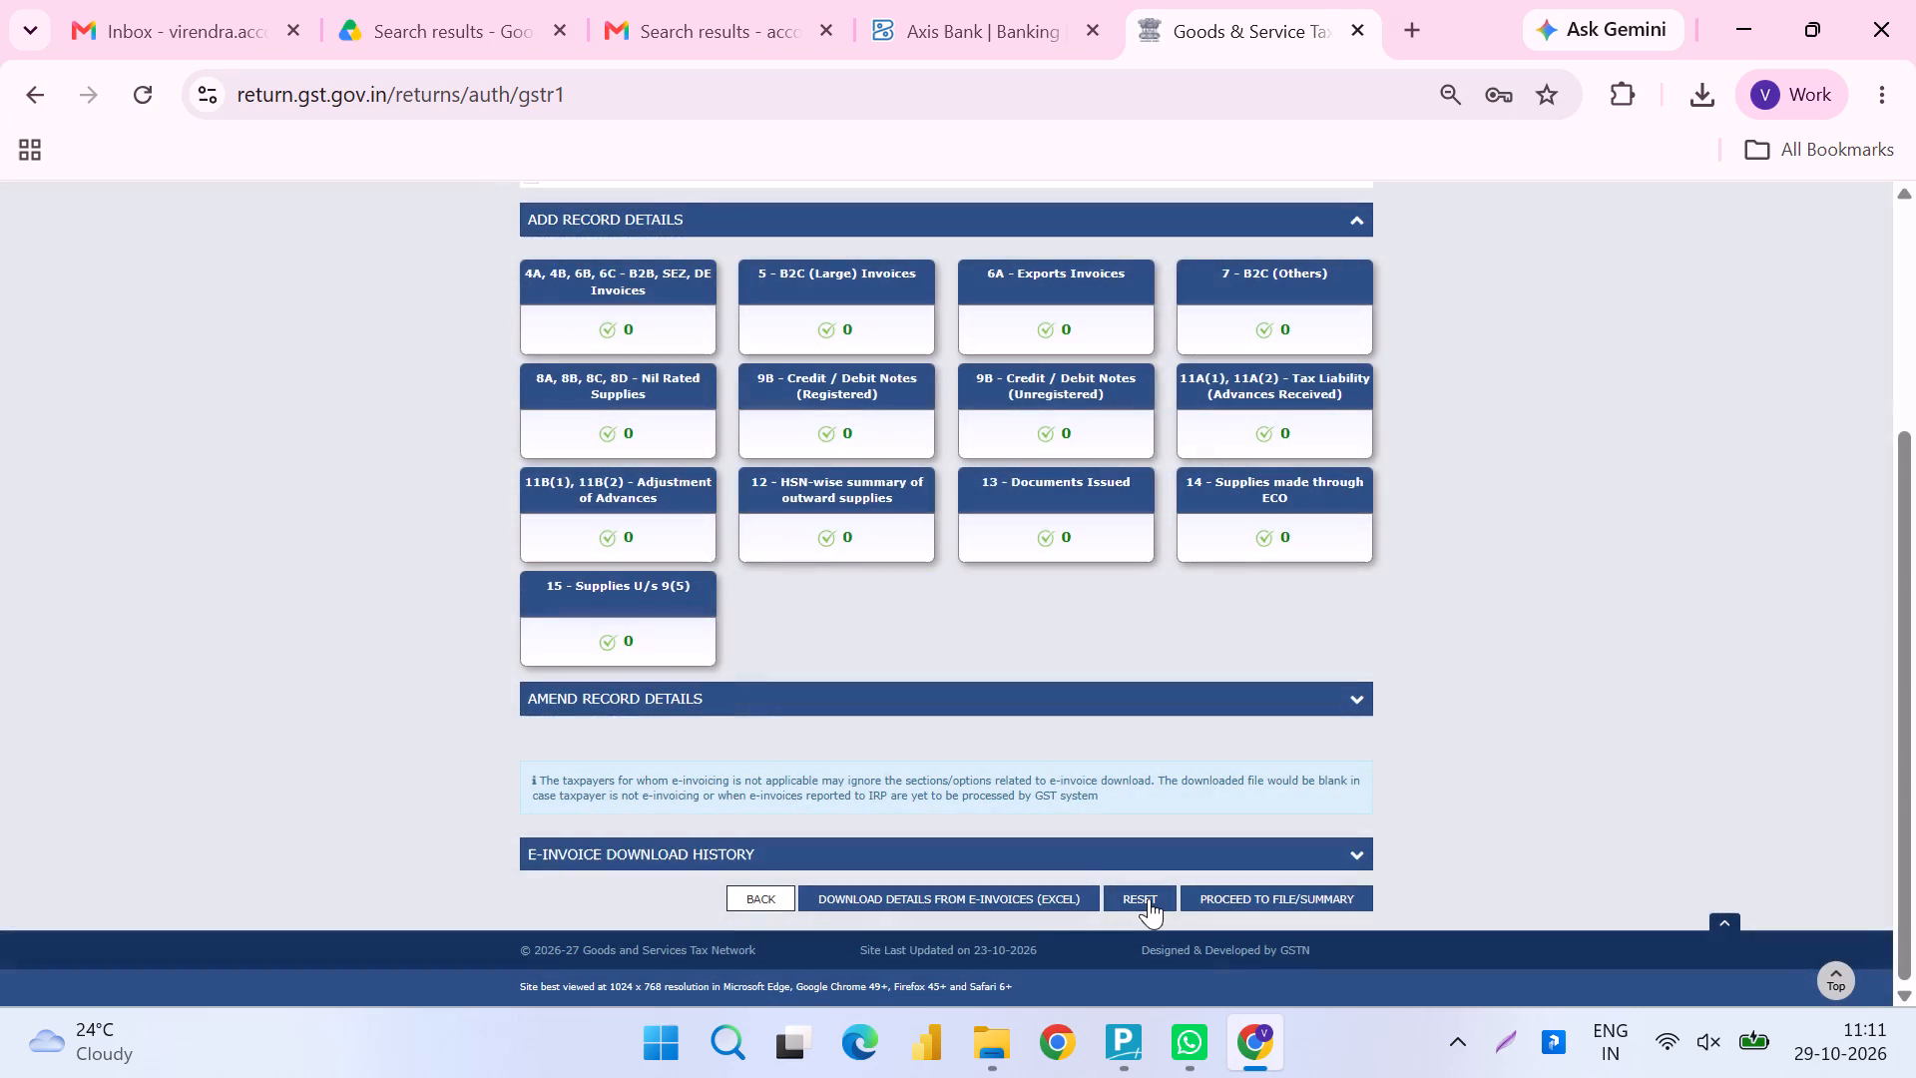
{"action": "left_click", "coordinate": [1149, 898]}
{"action": "left_click", "coordinate": [983, 389]}
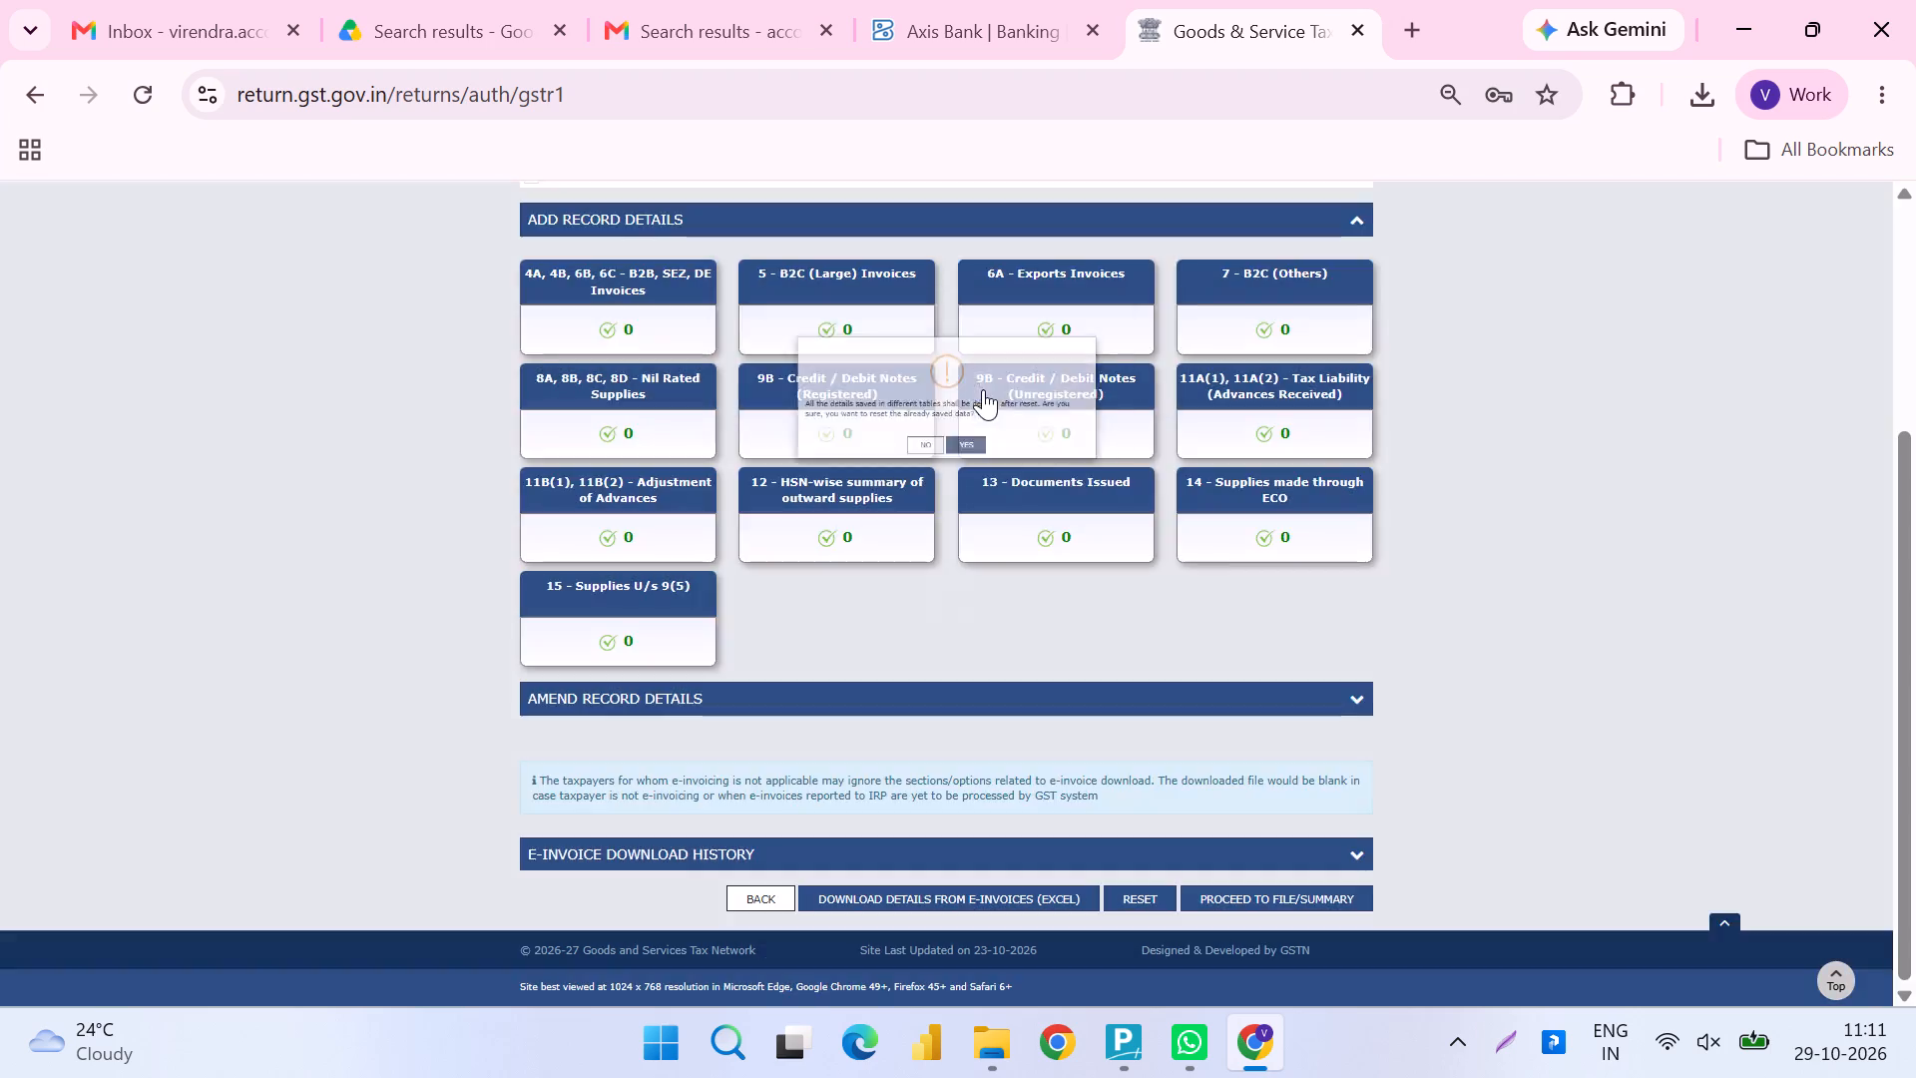
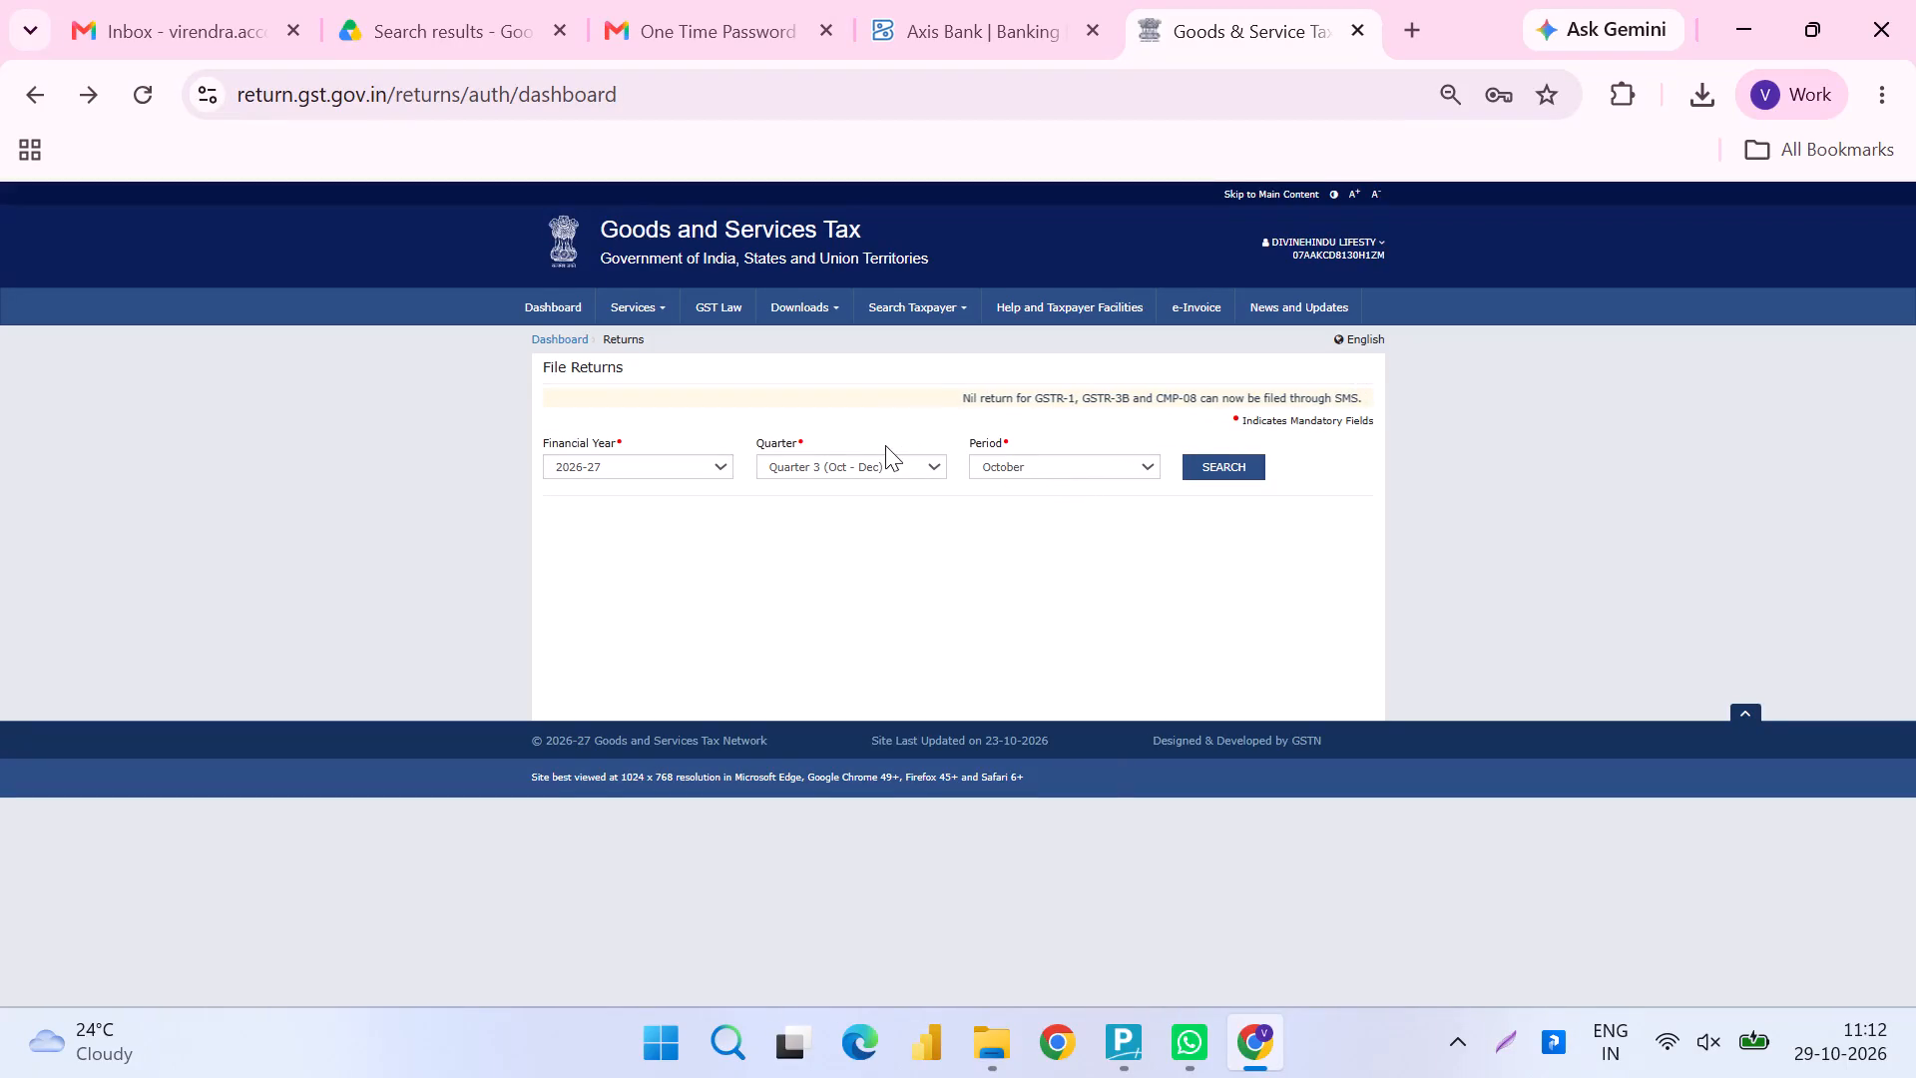
Search Quarter 2 (Jul - Sep) of 2026-27 for September and open its GSTR-3B for online preparation.
{"action": "left_click", "coordinate": [874, 479]}
{"action": "left_click", "coordinate": [879, 474]}
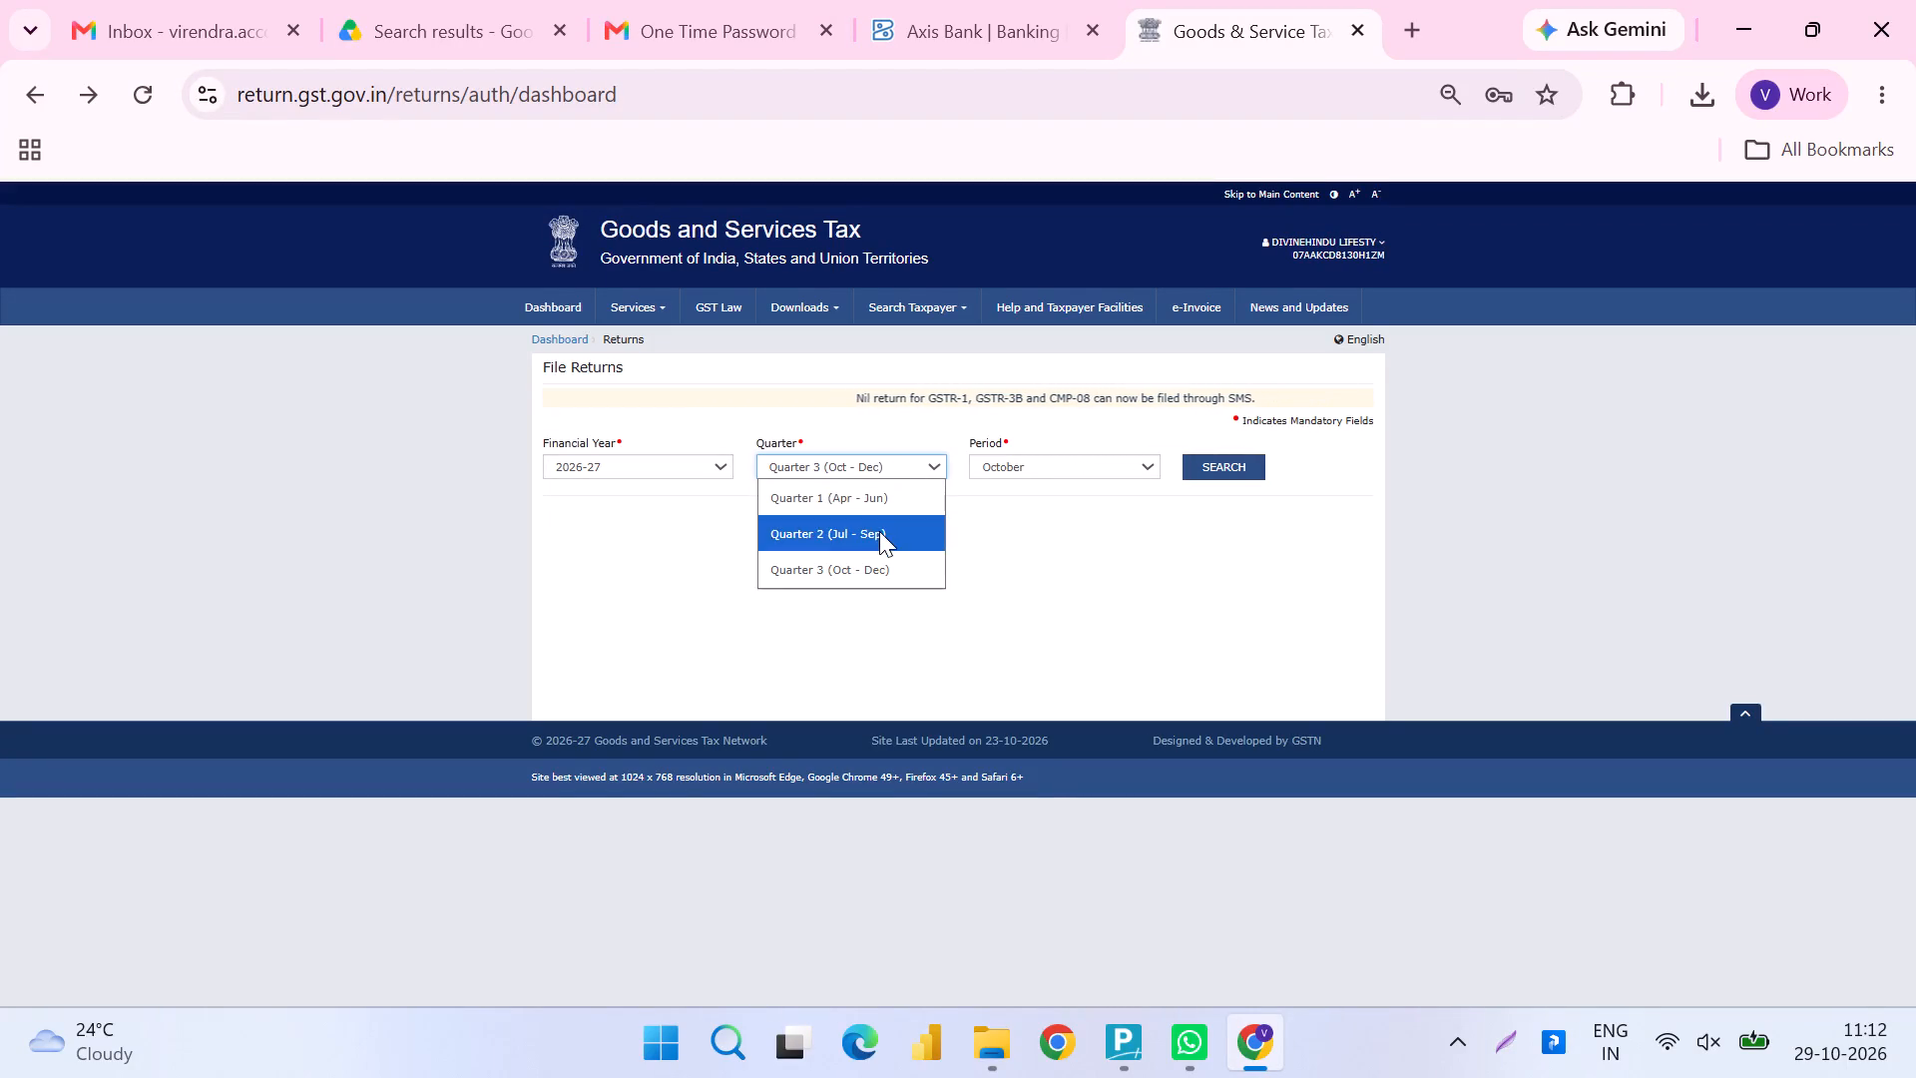
{"action": "left_click", "coordinate": [879, 531]}
{"action": "key", "text": "Tab"}
{"action": "key", "text": "Tab"}
{"action": "key", "text": "Tab"}
{"action": "key", "text": "Return"}
{"action": "scroll", "coordinate": [879, 531], "scroll_direction": "down", "scroll_amount": 3}
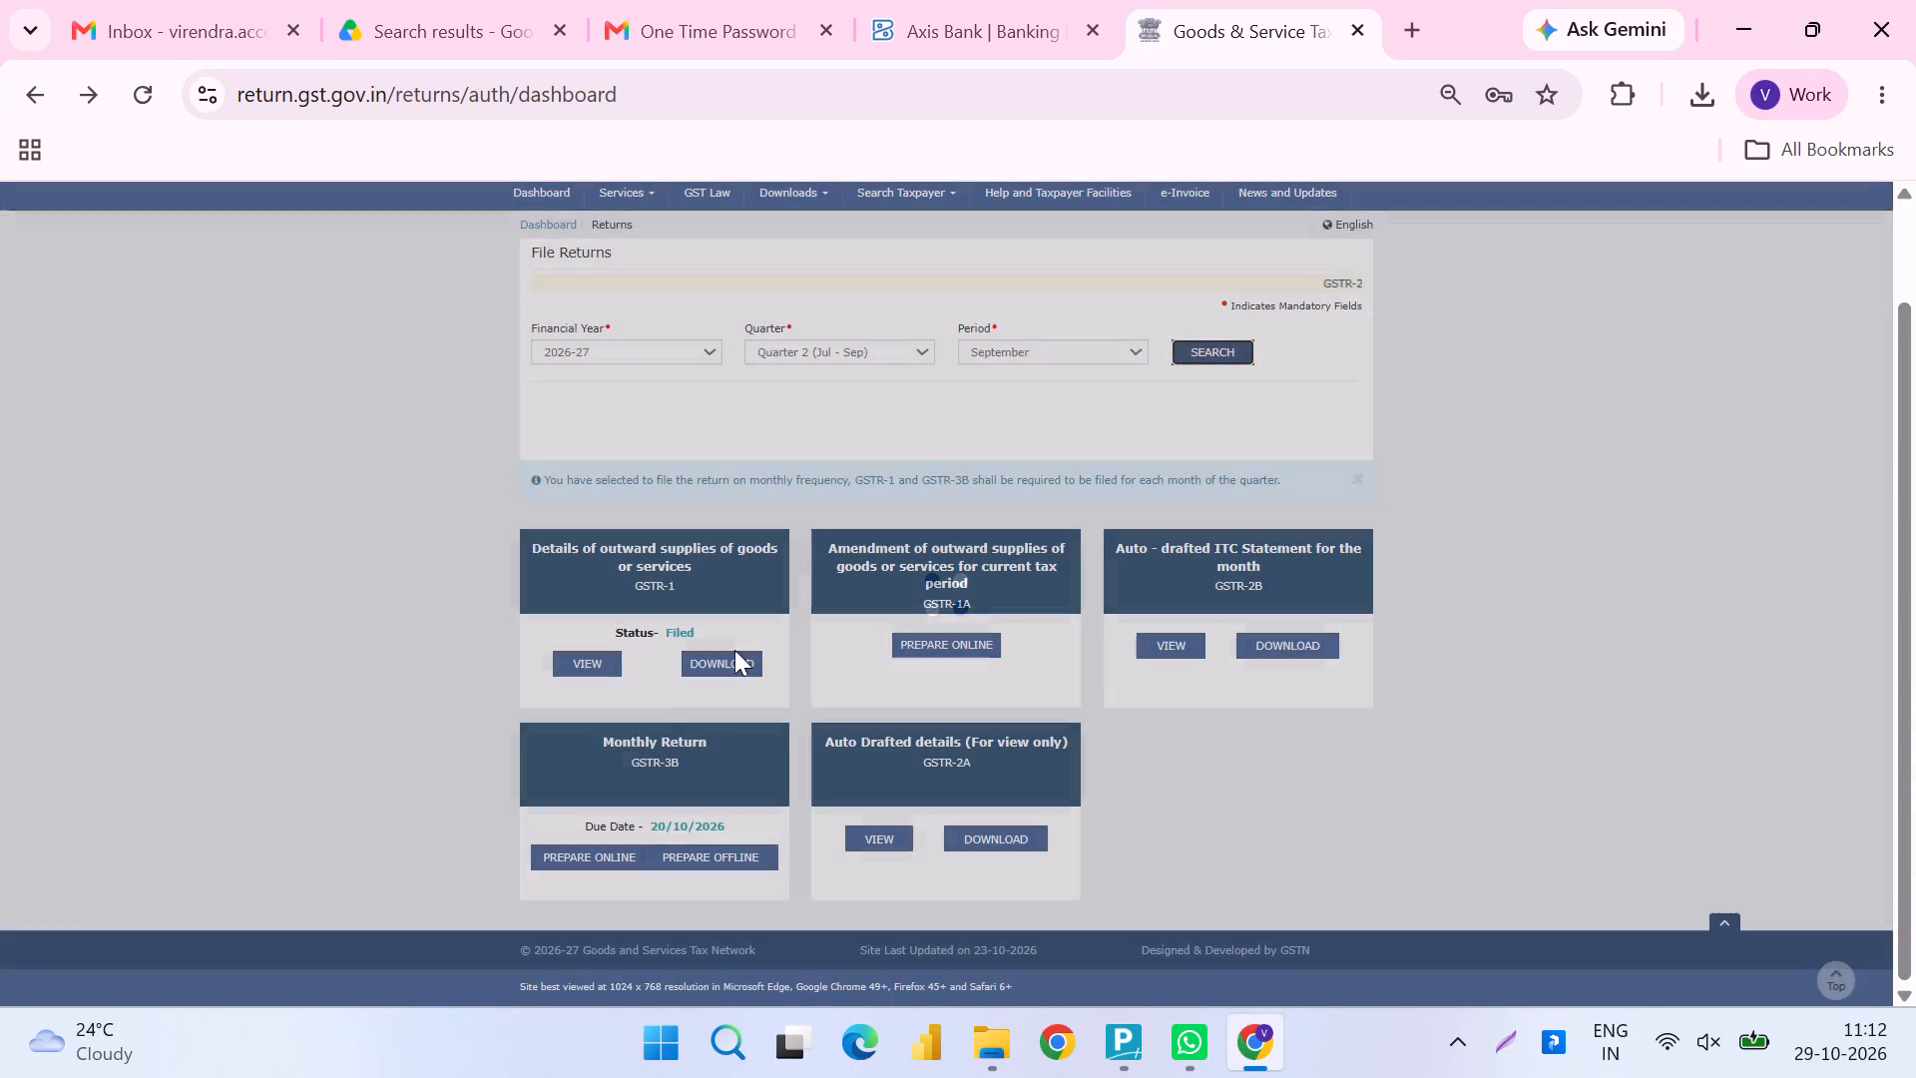
{"action": "left_click", "coordinate": [620, 760]}
Proceed past the September GSTR-3B questionnaire to the summary of its tables.
{"action": "scroll", "coordinate": [1169, 854], "scroll_direction": "down", "scroll_amount": 5}
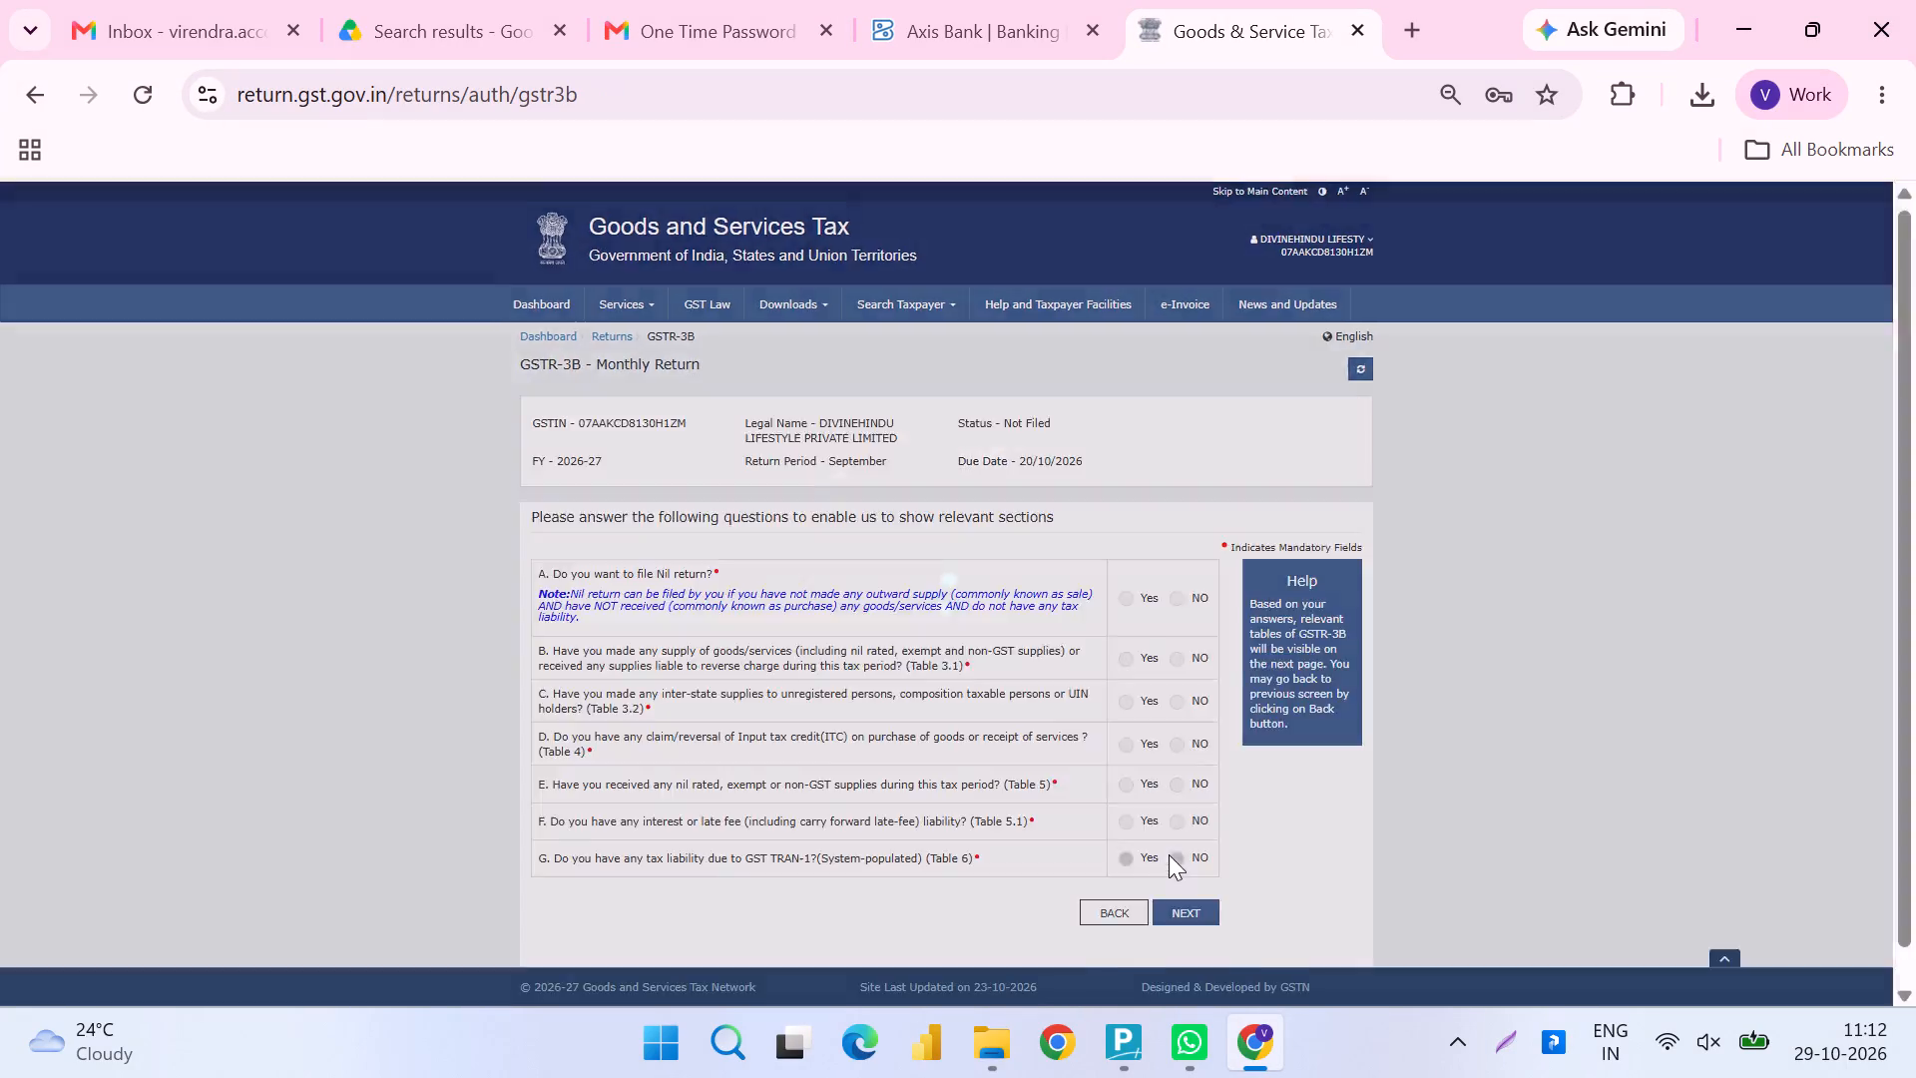
{"action": "scroll", "coordinate": [1169, 854], "scroll_direction": "down", "scroll_amount": 5}
{"action": "left_click", "coordinate": [1241, 567]}
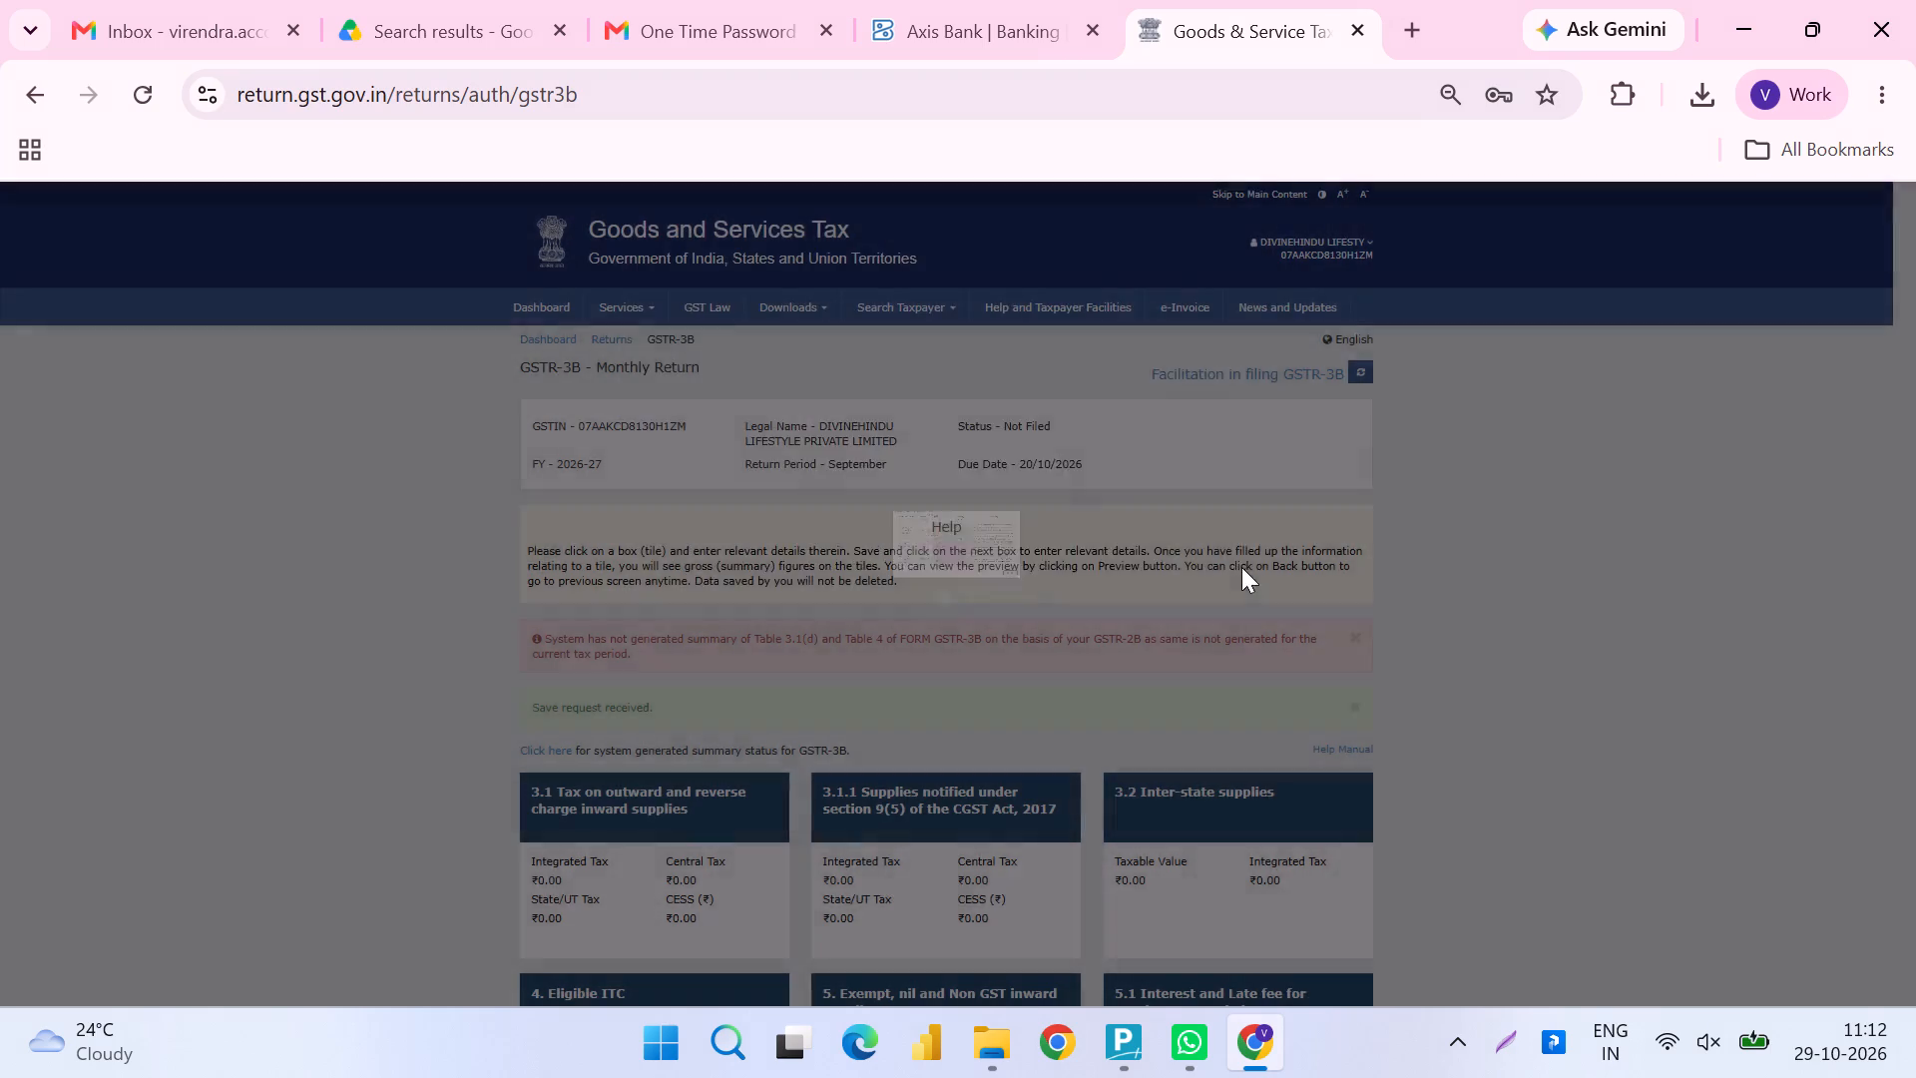
Open table 5.1 Interest and Late fee for previous tax period, recompute the interest, and return to the GSTR-3B.
{"action": "scroll", "coordinate": [1241, 567], "scroll_direction": "down", "scroll_amount": 4}
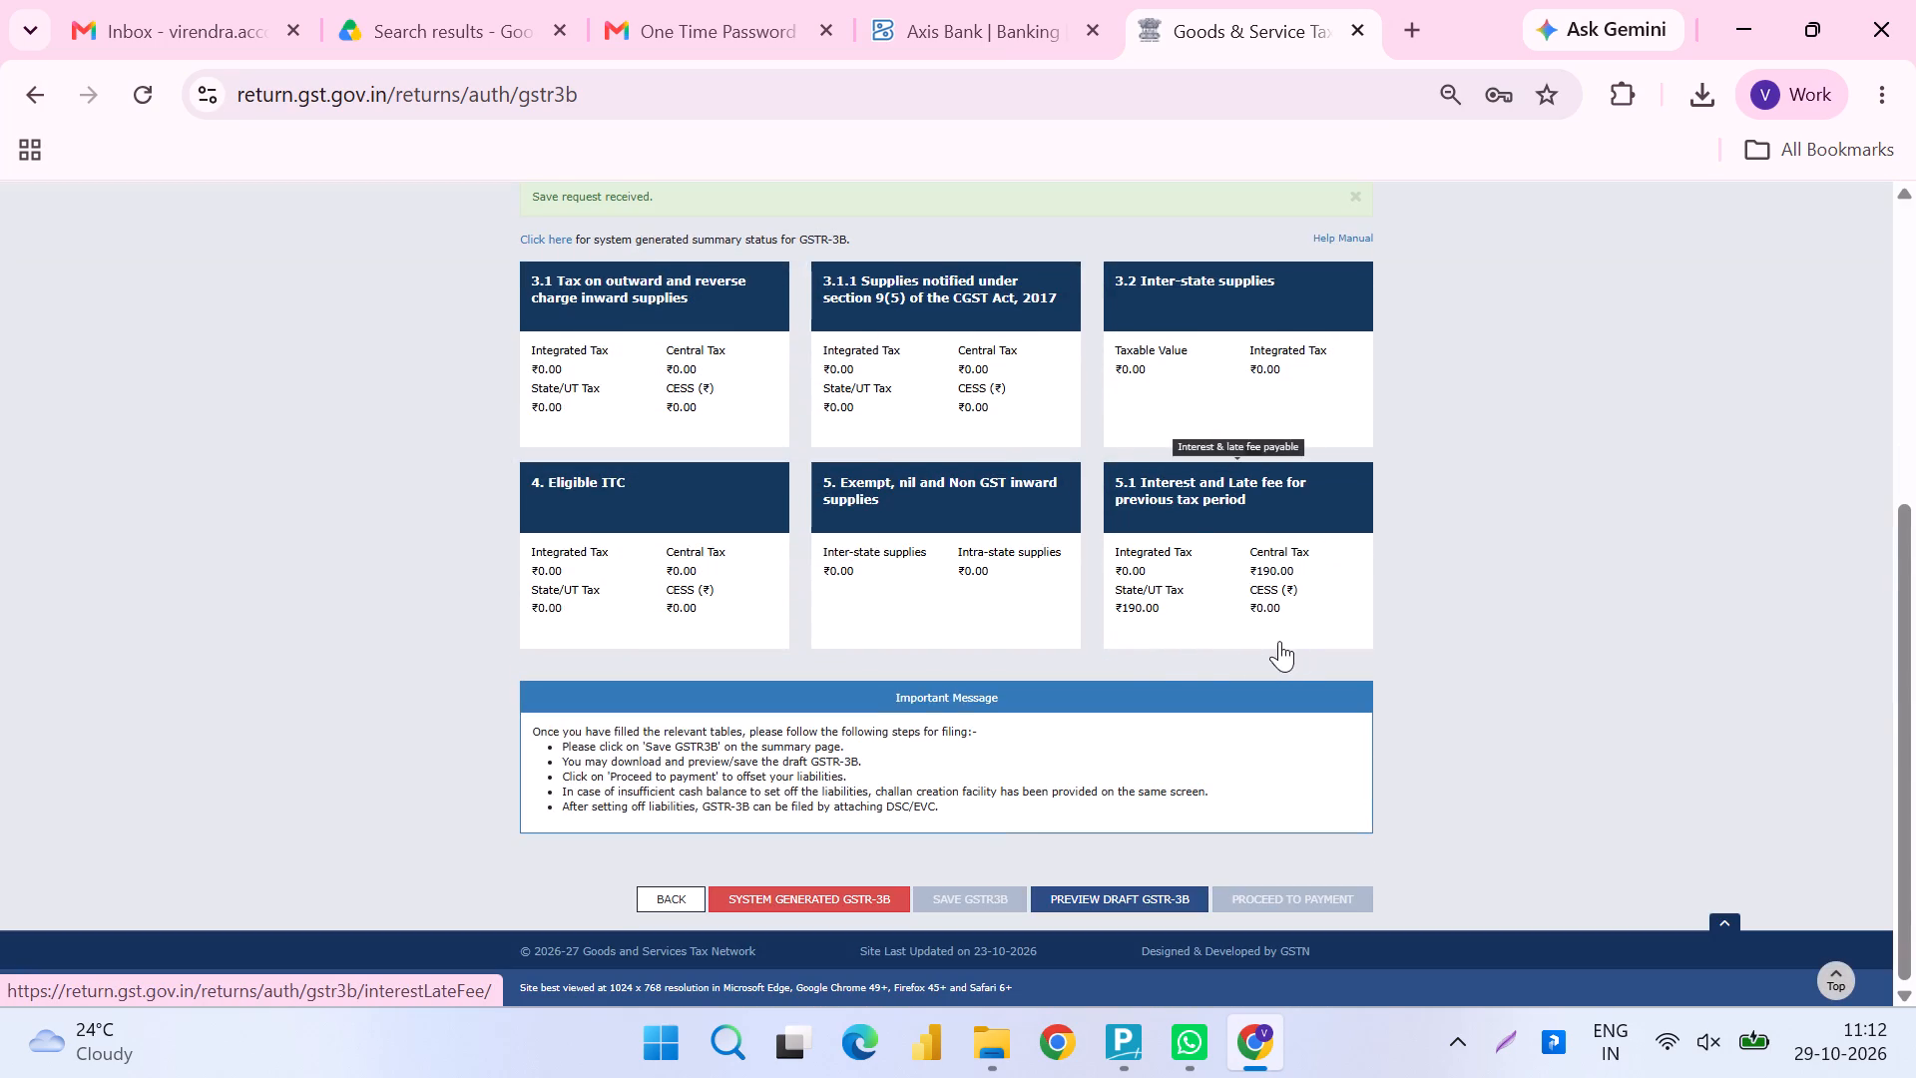
{"action": "left_click", "coordinate": [1190, 531]}
{"action": "scroll", "coordinate": [1190, 531], "scroll_direction": "down", "scroll_amount": 4}
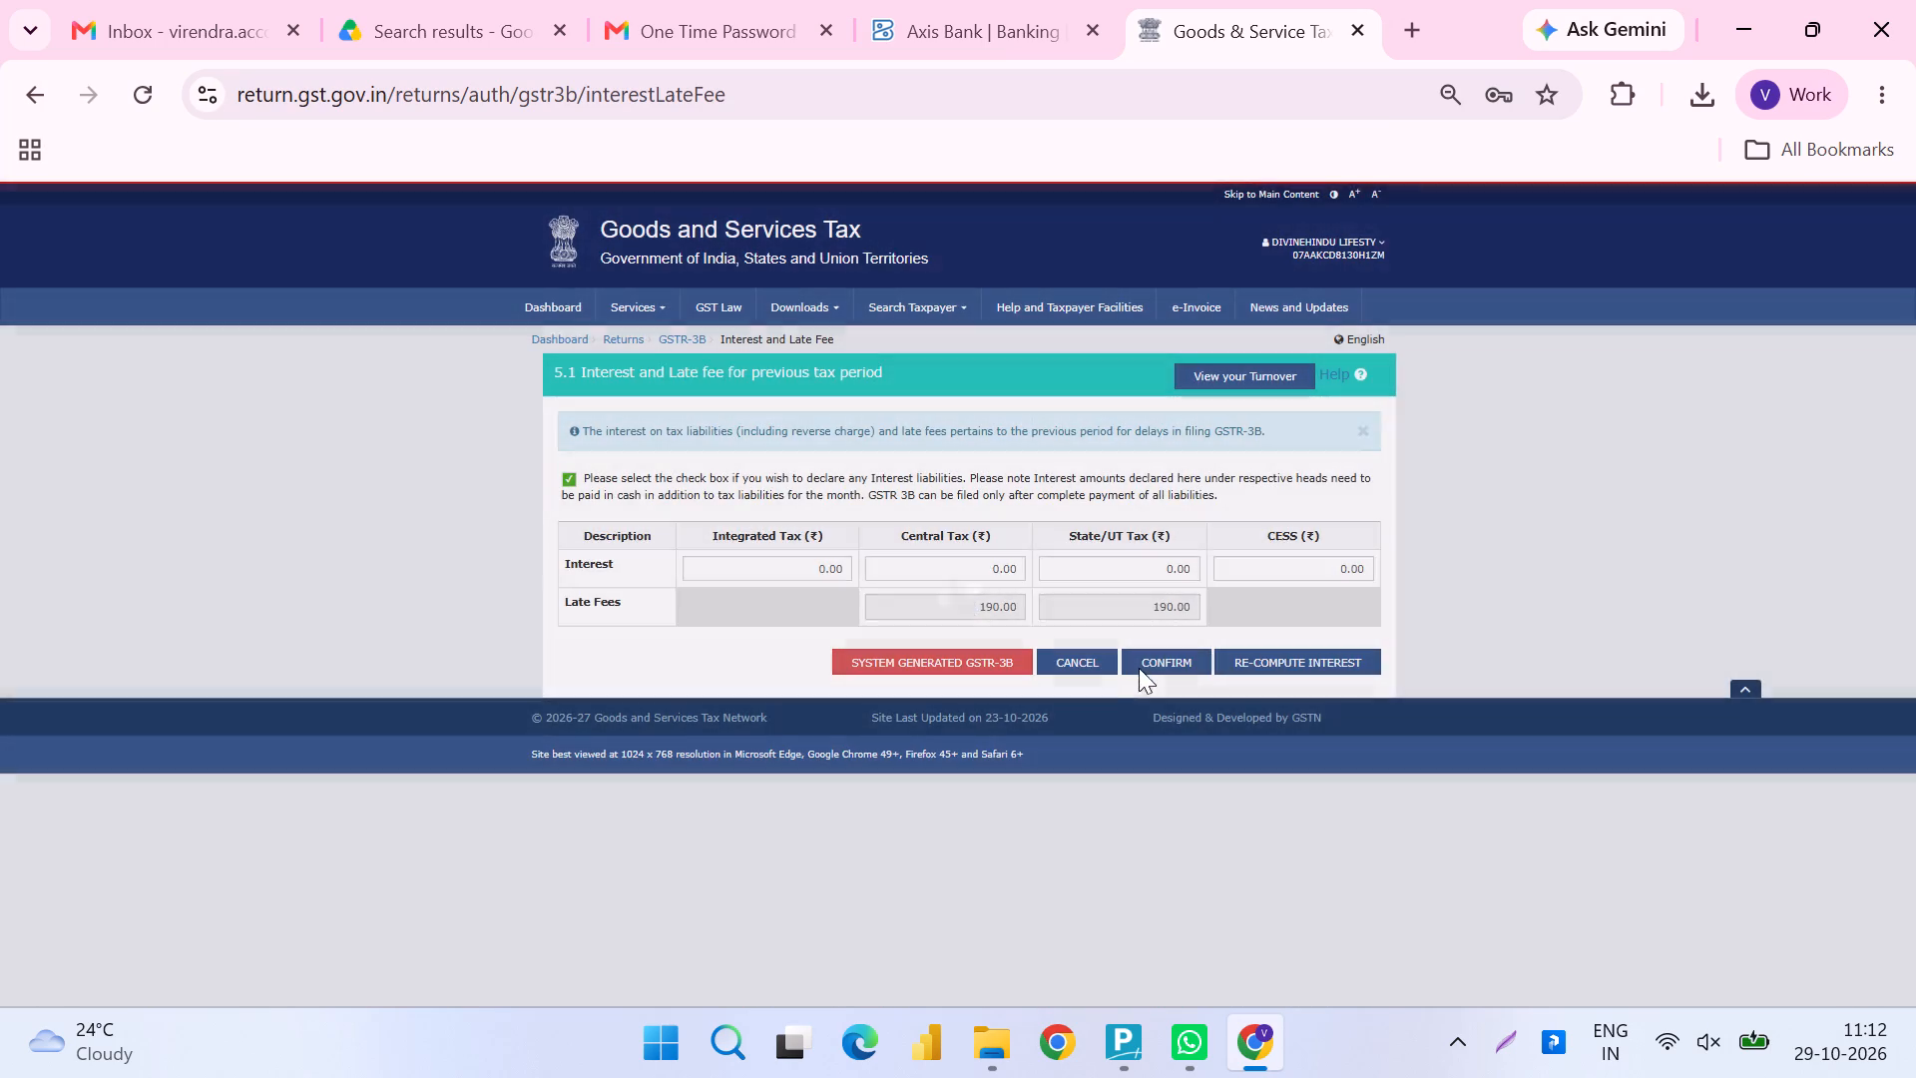
{"action": "left_click", "coordinate": [1254, 722]}
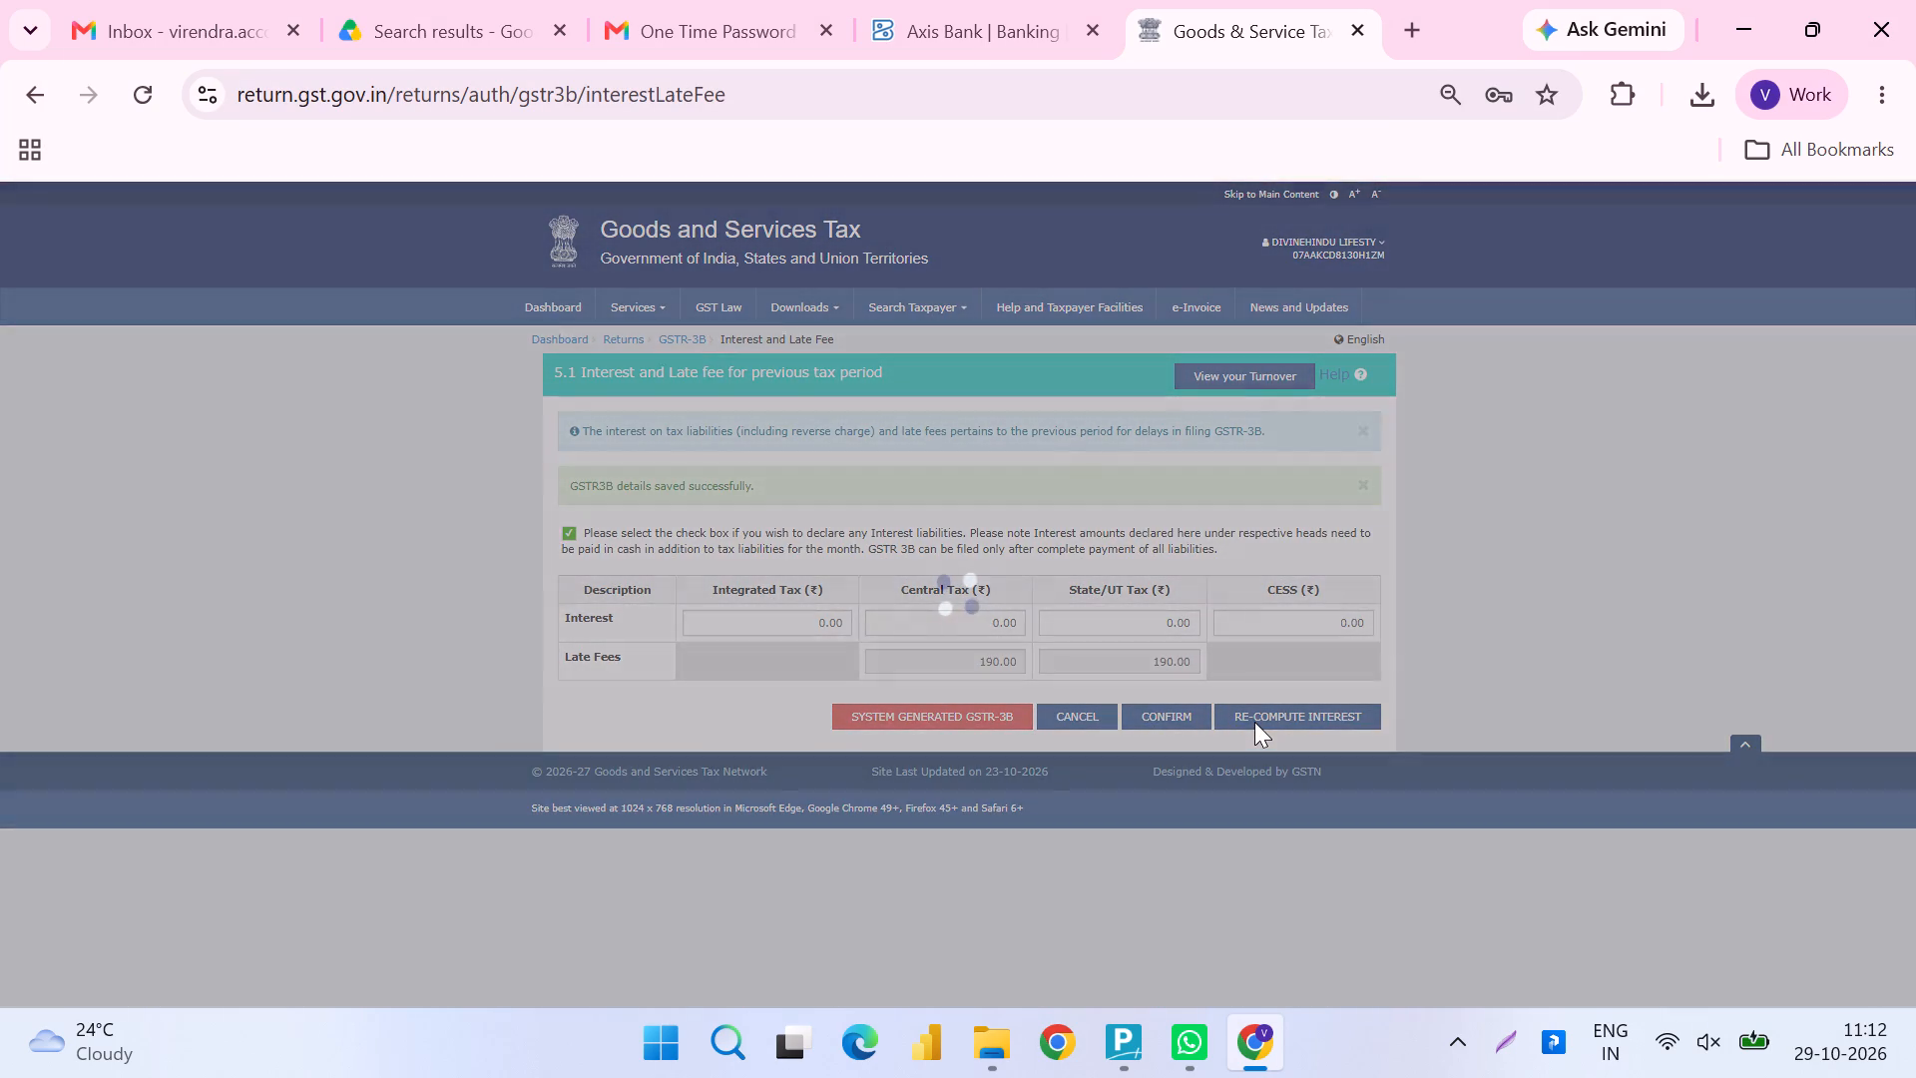
{"action": "left_click", "coordinate": [1254, 722]}
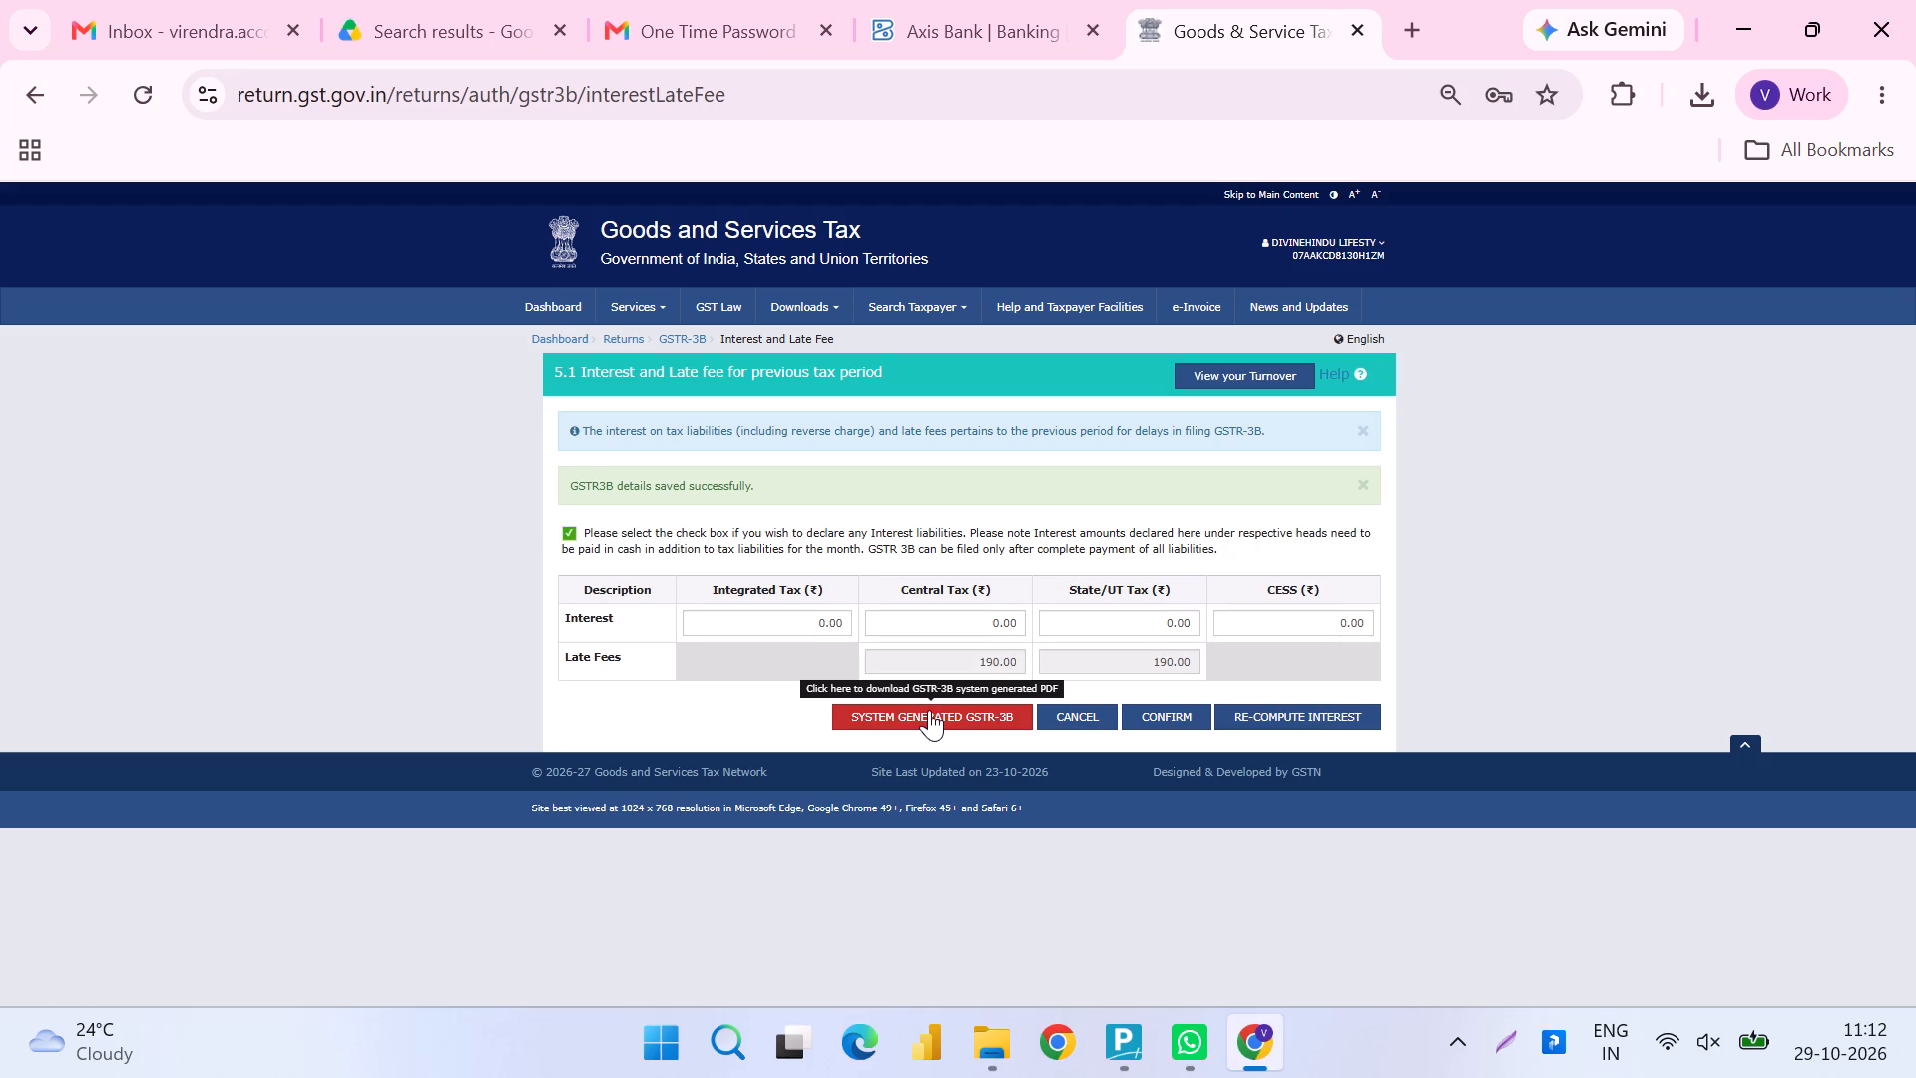
{"action": "scroll", "coordinate": [929, 710], "scroll_direction": "right", "scroll_amount": 9}
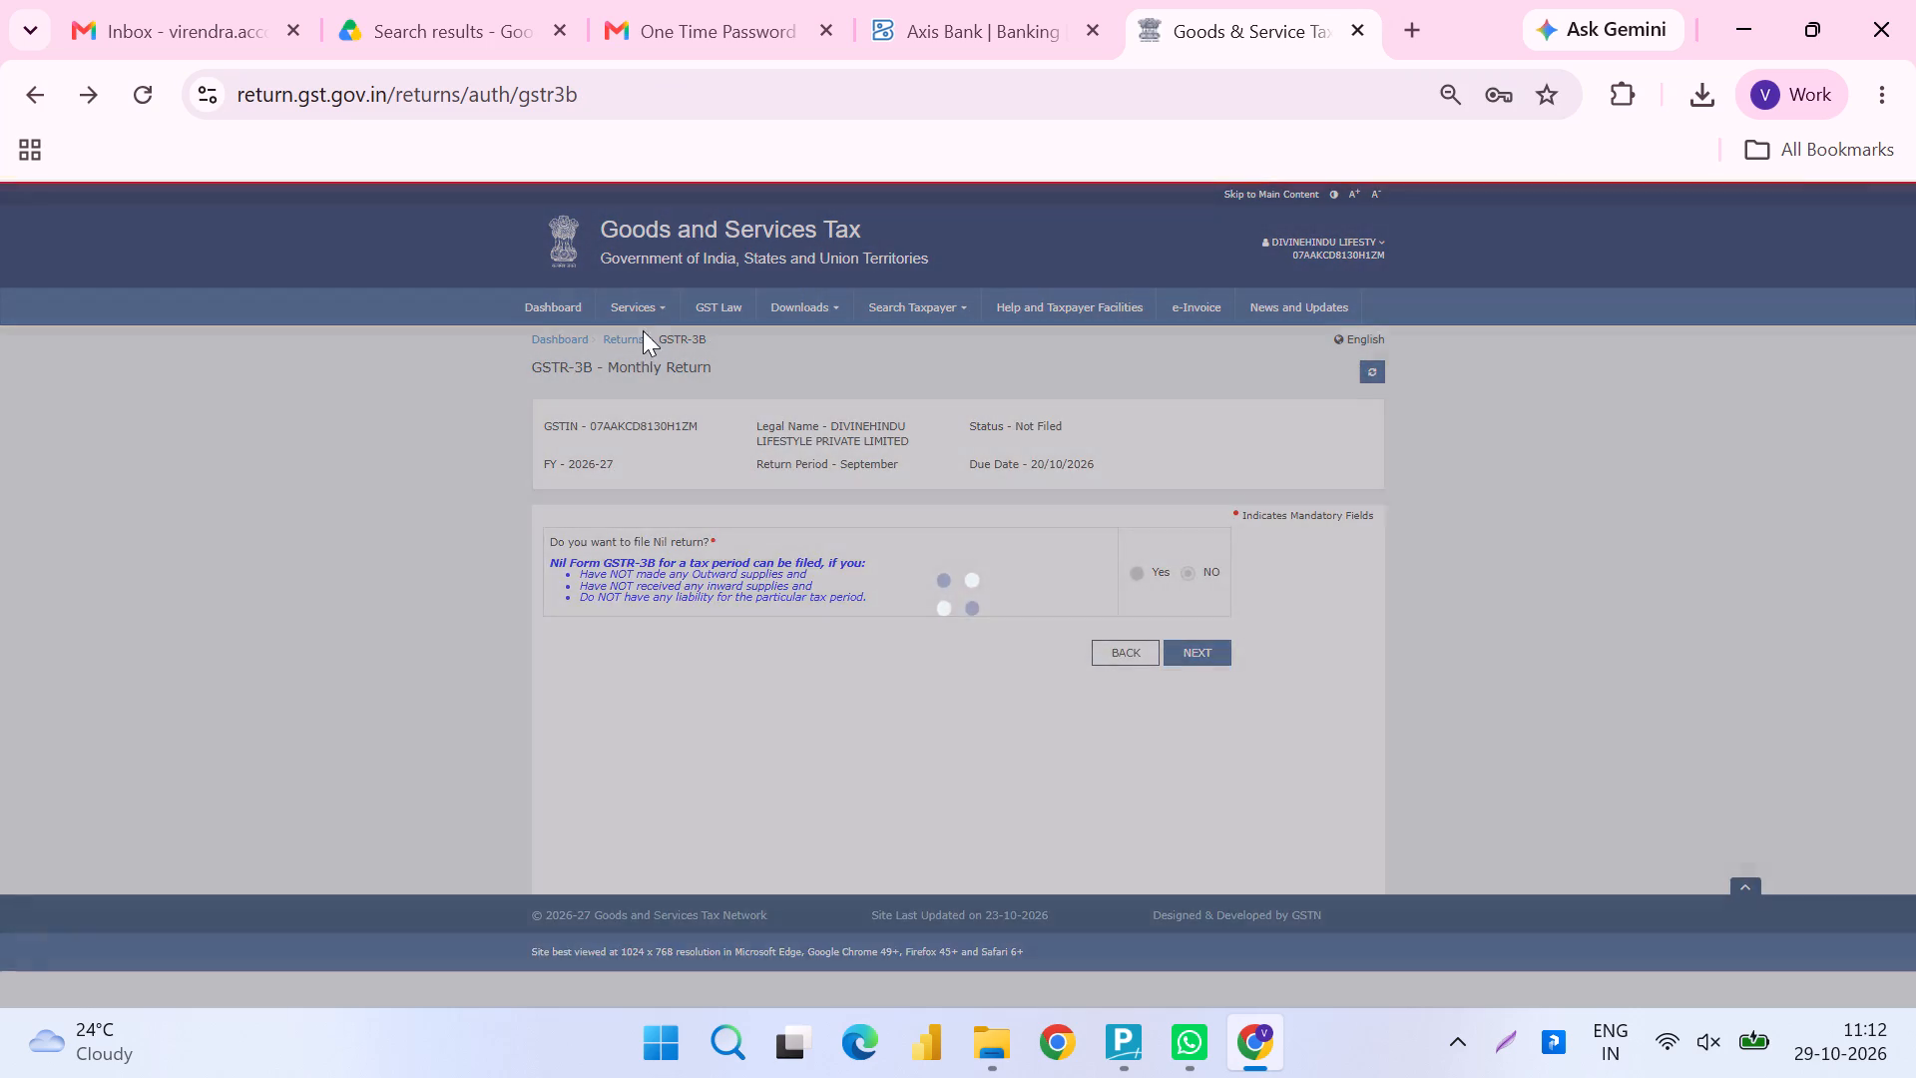
Open the Electronic Cash Ledger and start a GST PMT-09 transfer to a different GSTIN on the same PAN.
{"action": "left_click", "coordinate": [645, 306]}
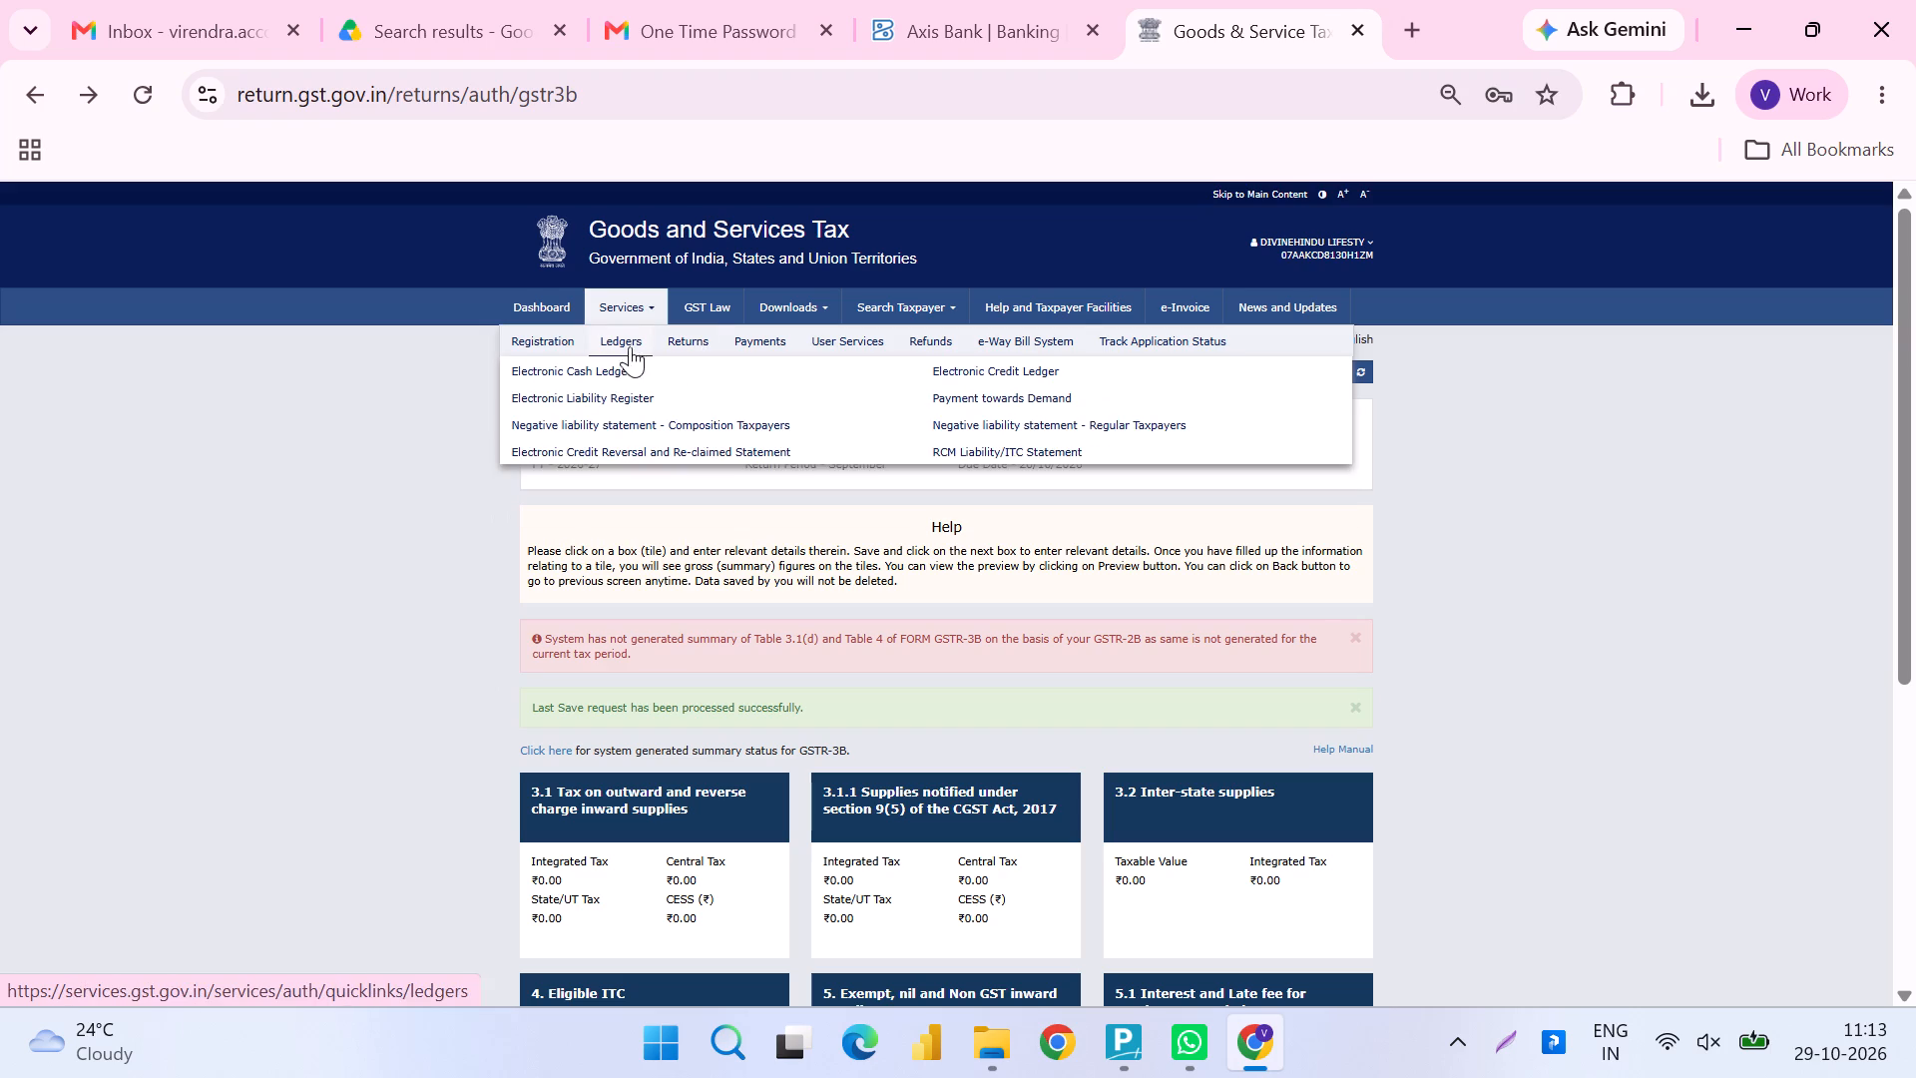
{"action": "left_click", "coordinate": [617, 375]}
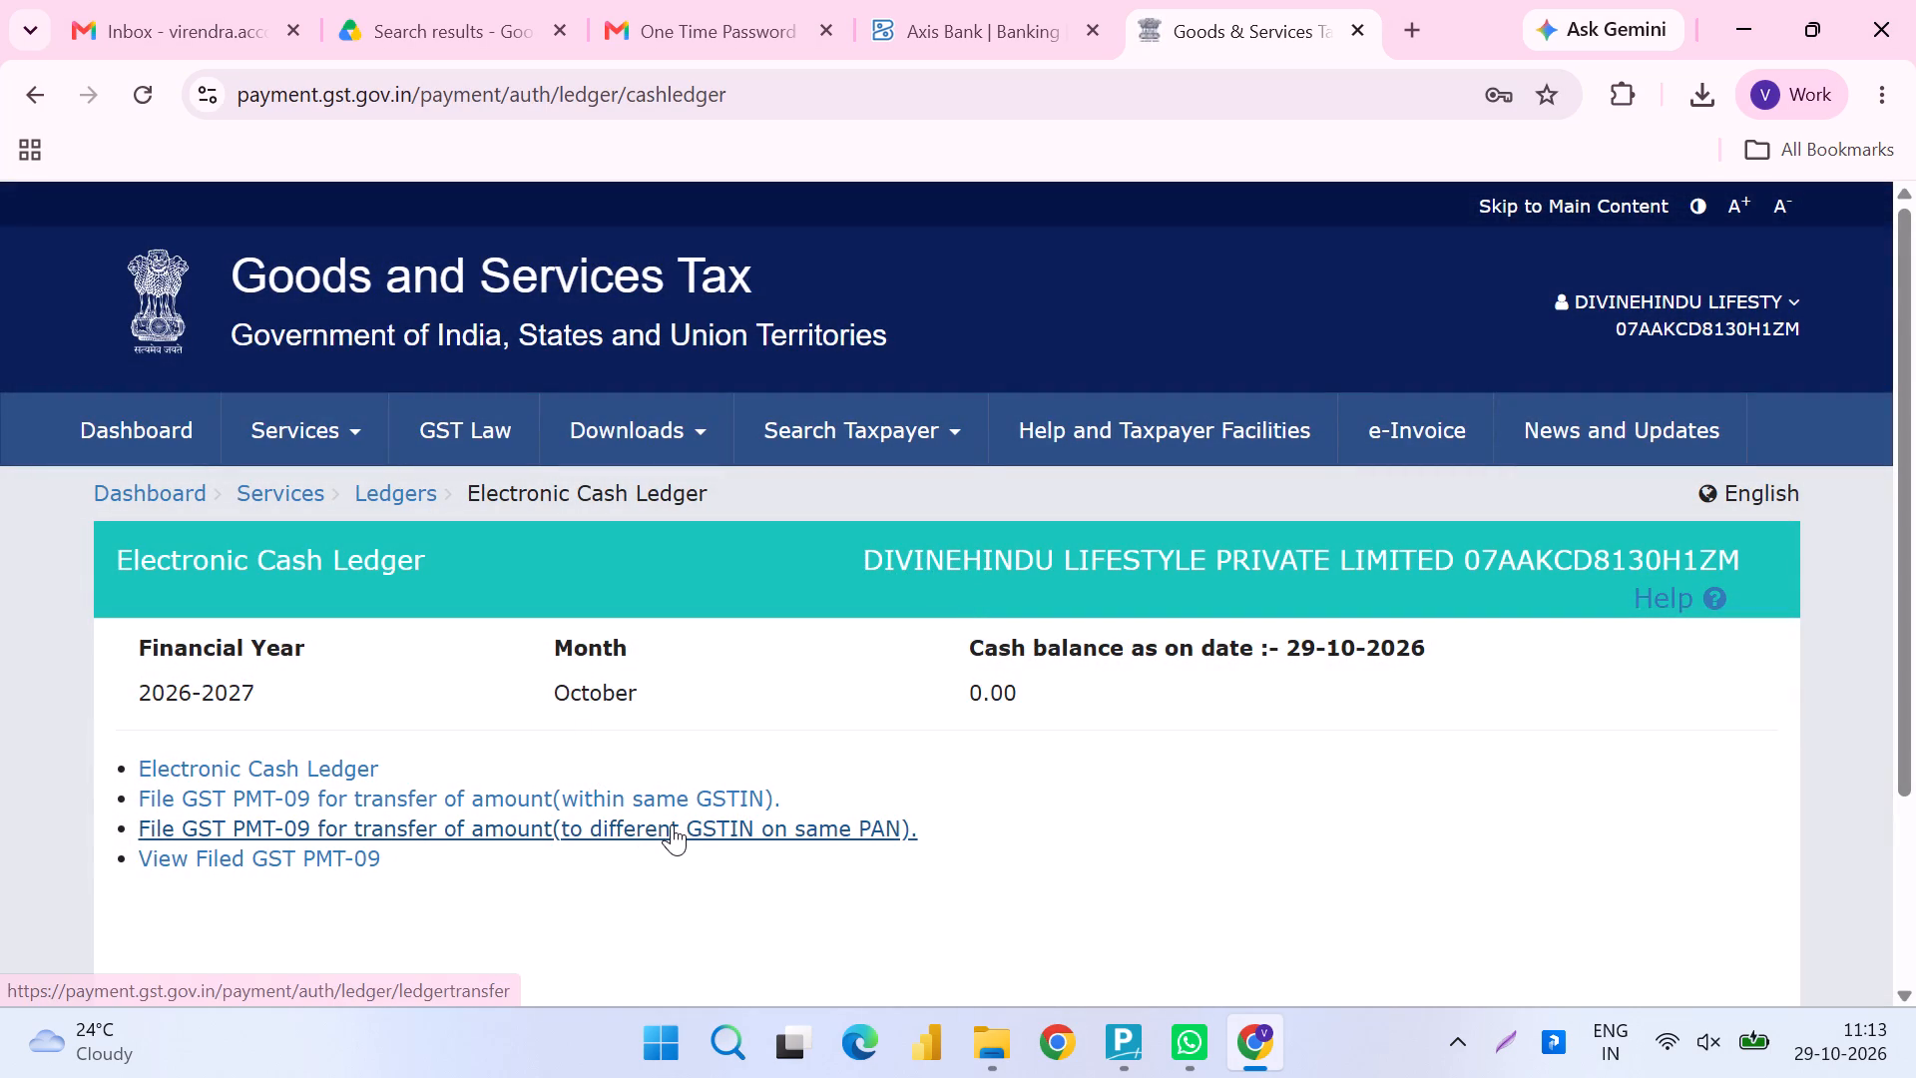
{"action": "left_click", "coordinate": [672, 824]}
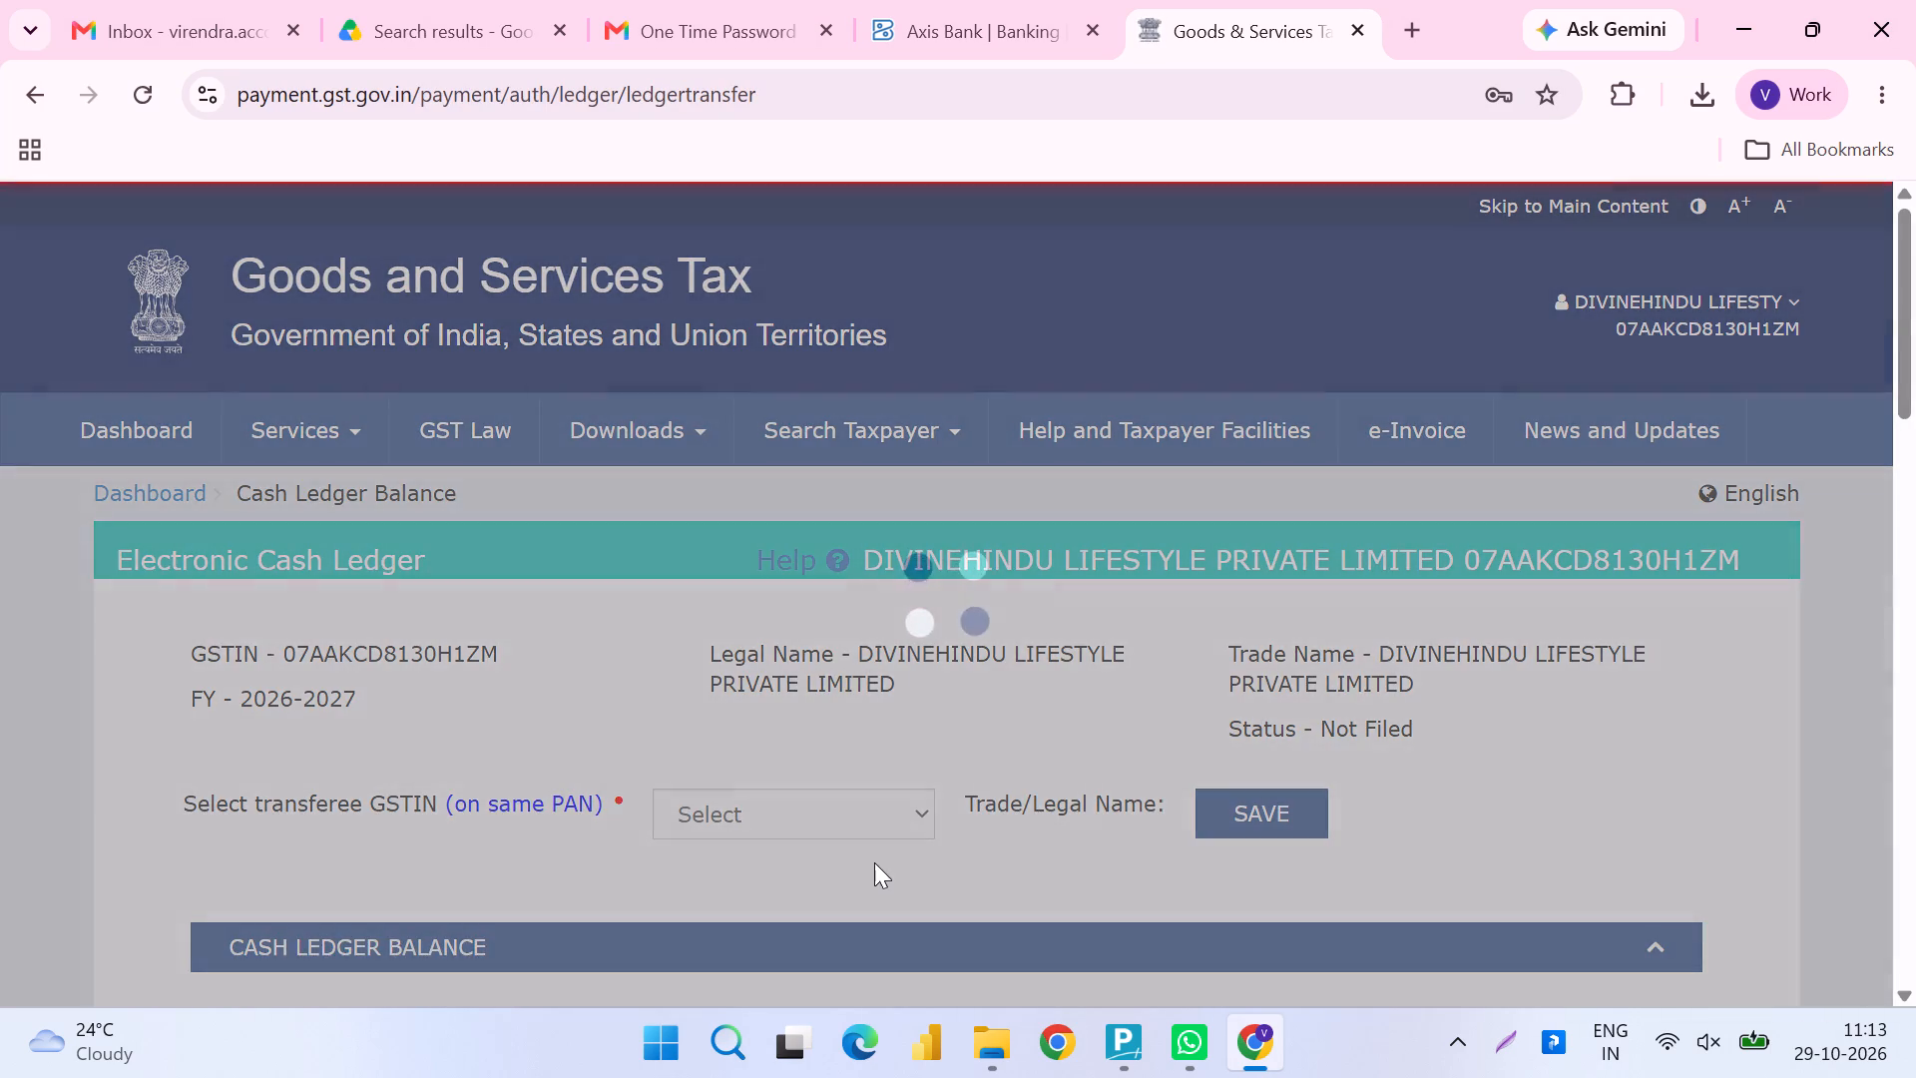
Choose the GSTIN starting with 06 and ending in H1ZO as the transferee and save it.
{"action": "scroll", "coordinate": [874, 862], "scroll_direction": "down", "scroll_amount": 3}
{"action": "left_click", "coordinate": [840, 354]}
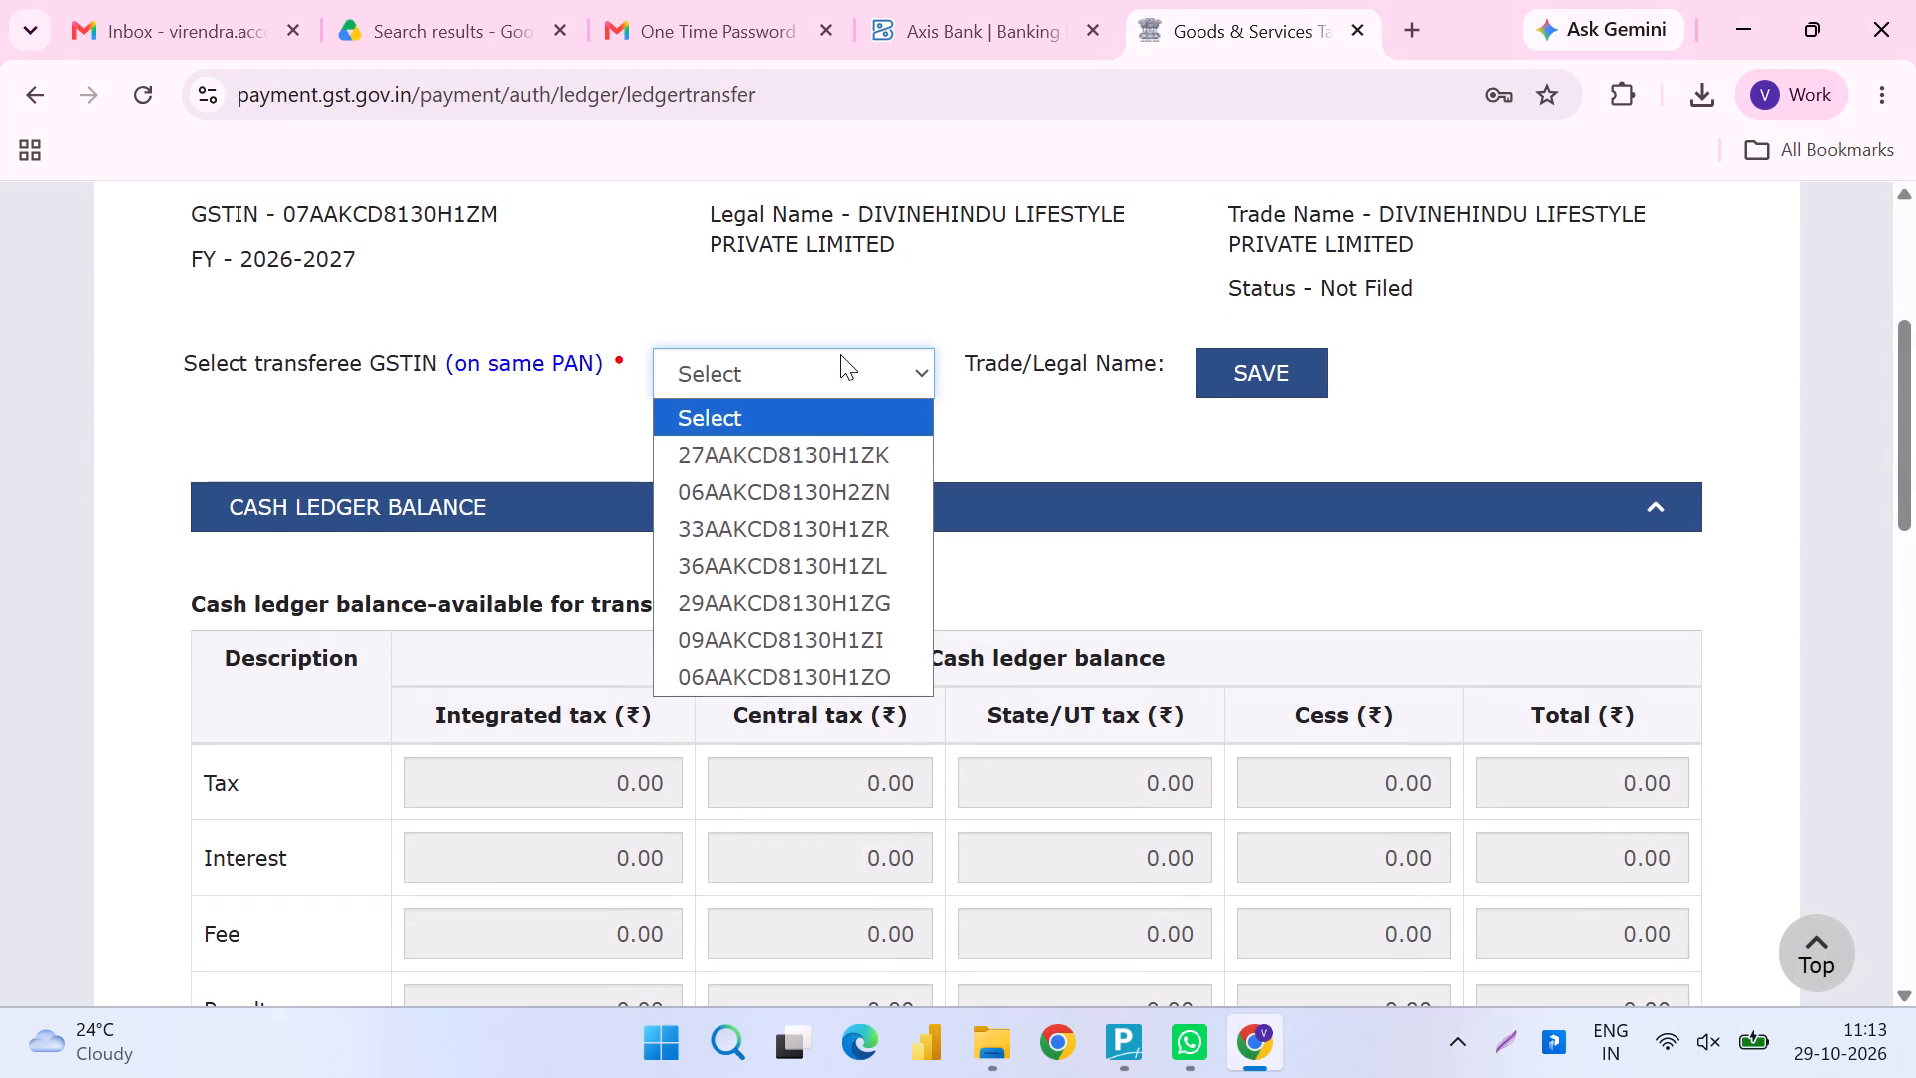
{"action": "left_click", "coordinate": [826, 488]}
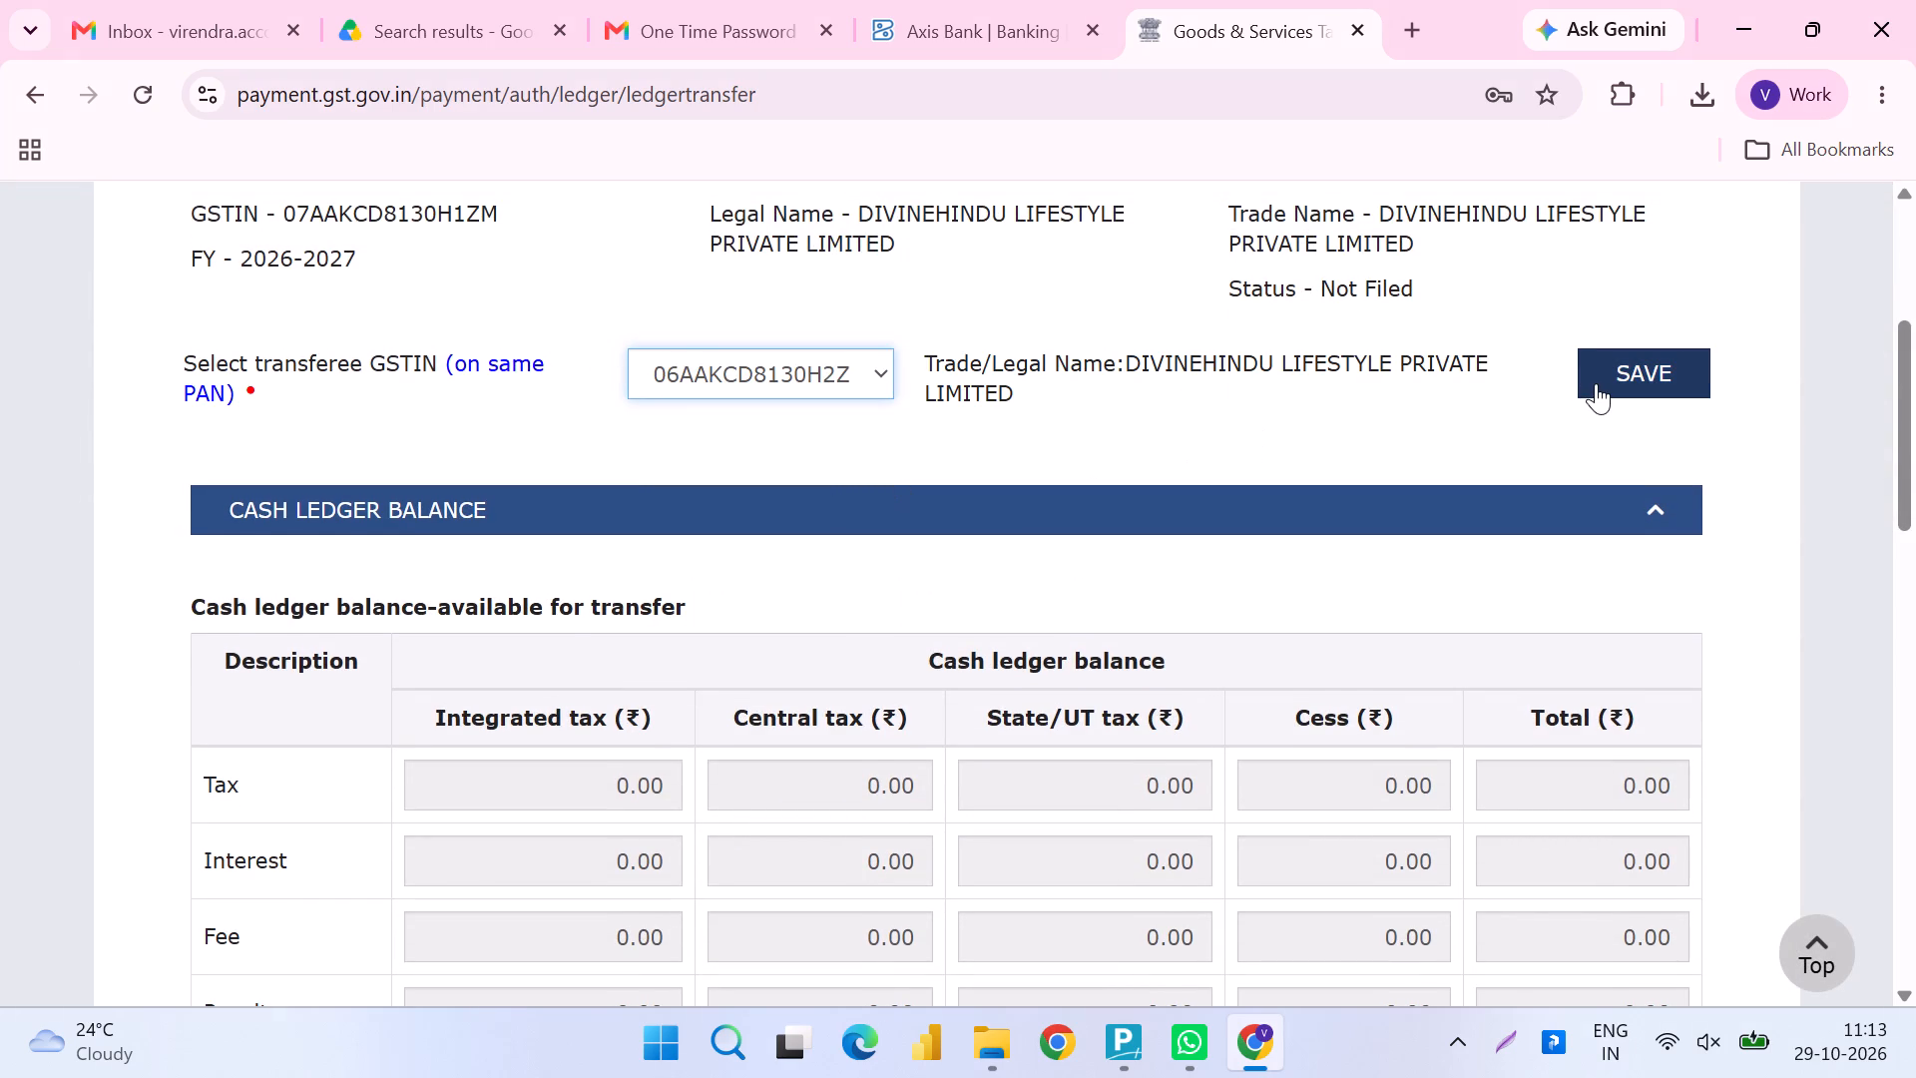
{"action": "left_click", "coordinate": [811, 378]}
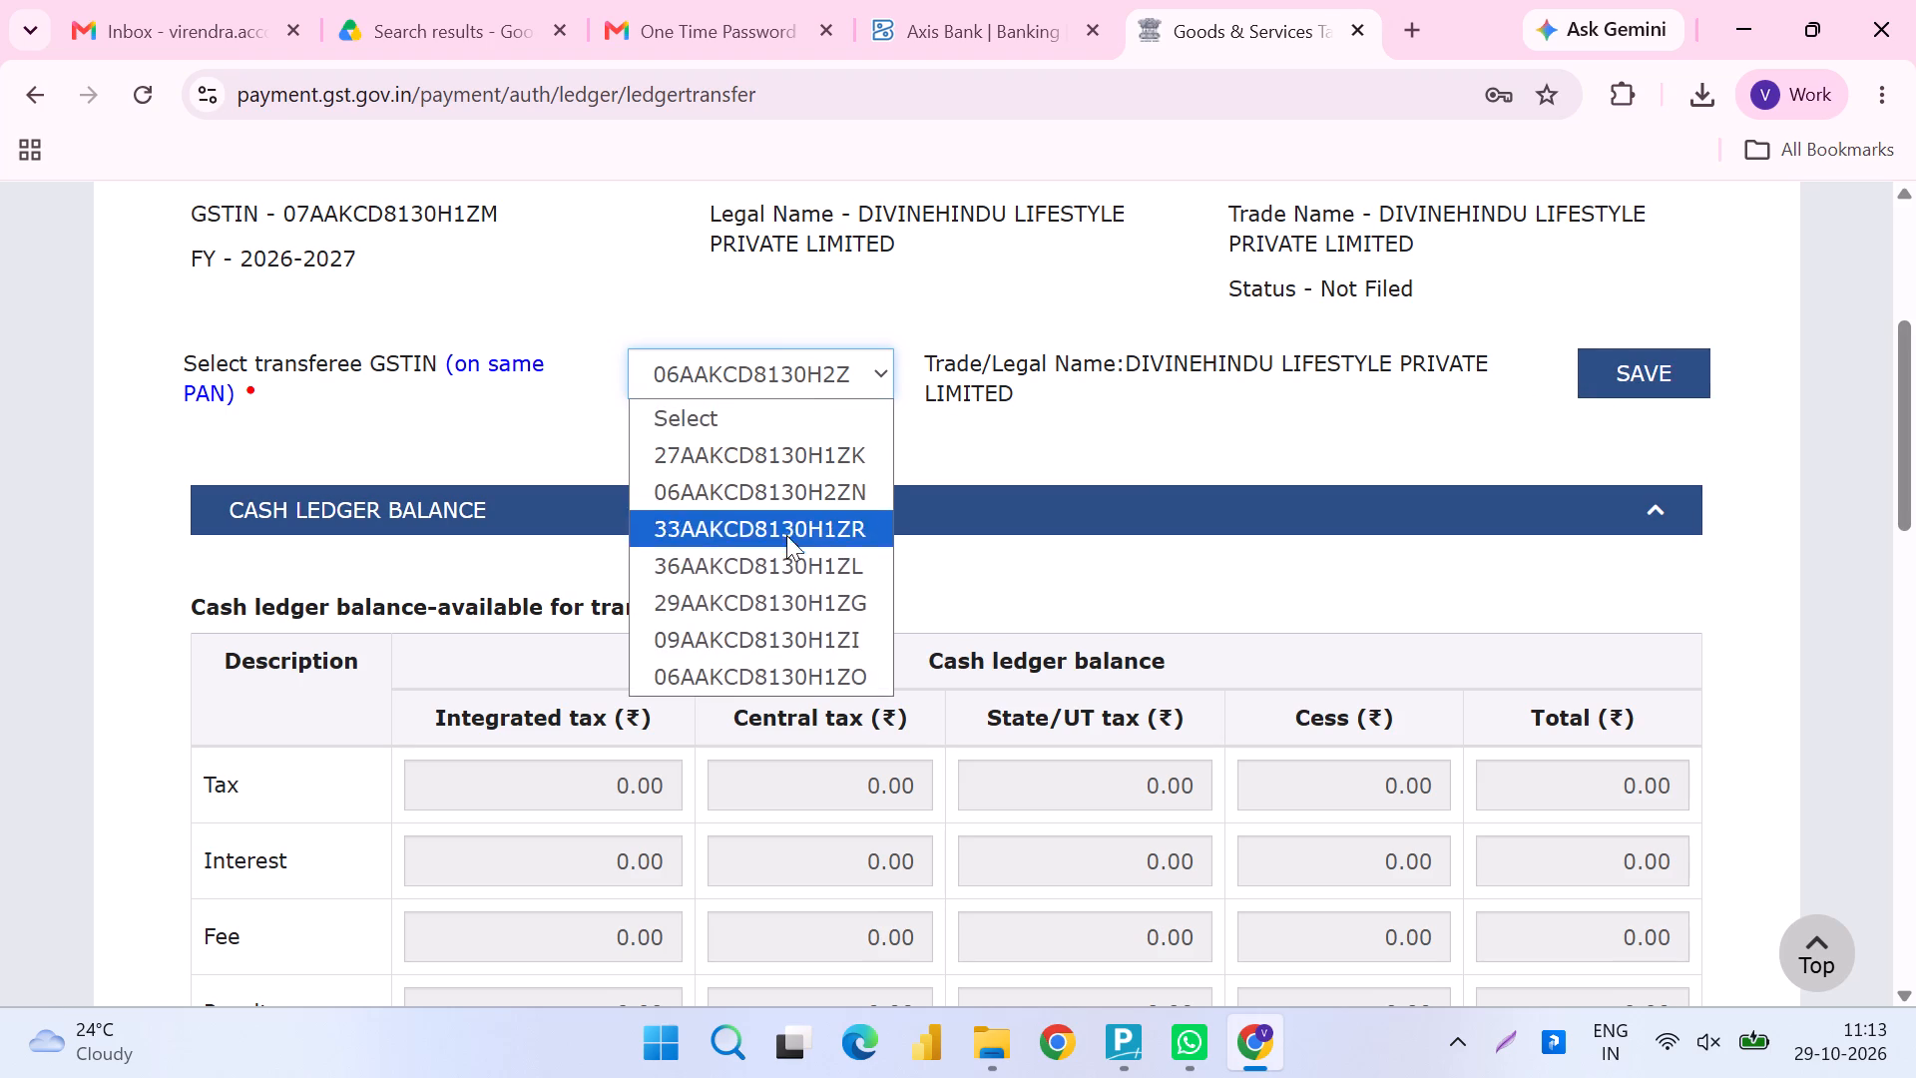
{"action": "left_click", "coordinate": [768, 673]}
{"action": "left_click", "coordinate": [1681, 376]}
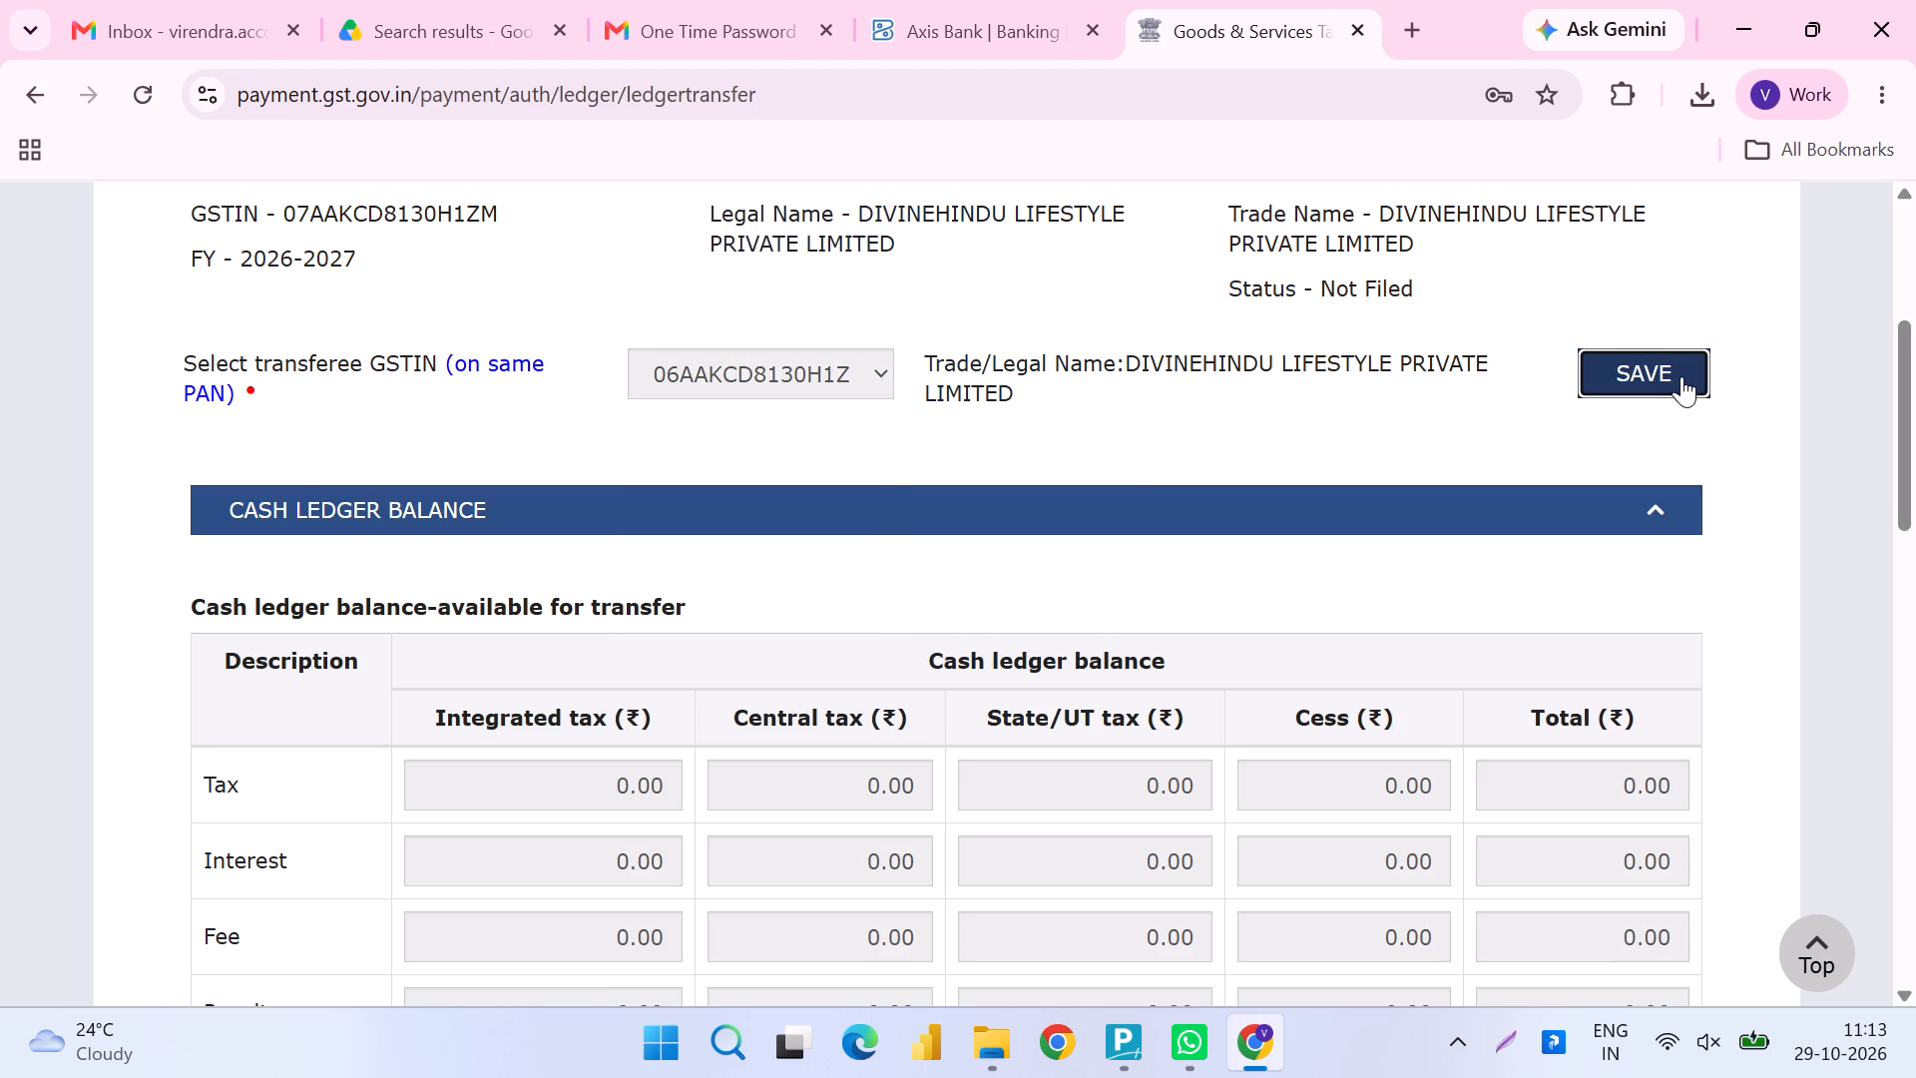
Examine the cash ledger balances available for transfer and the Add record section of the PMT-09 form.
{"action": "scroll", "coordinate": [1223, 498], "scroll_direction": "down", "scroll_amount": 6}
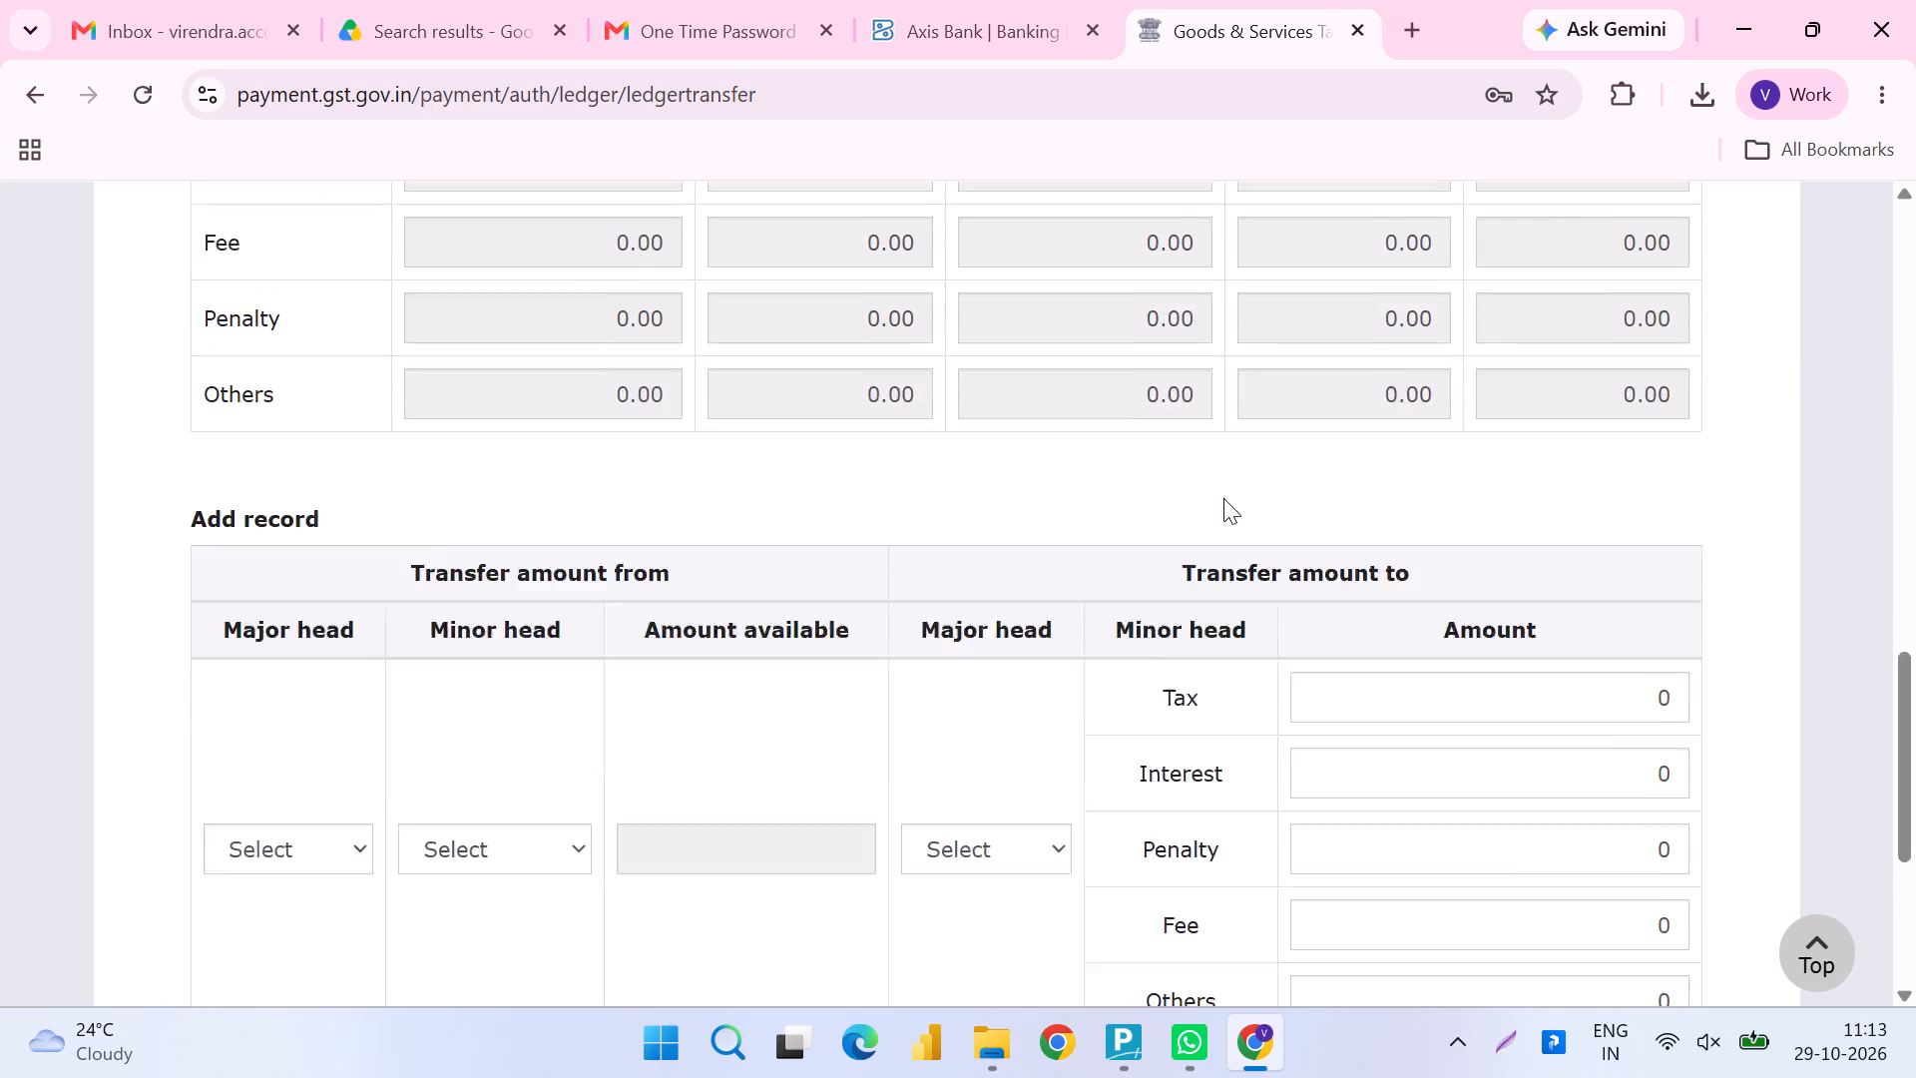
{"action": "scroll", "coordinate": [1223, 498], "scroll_direction": "down", "scroll_amount": 1}
{"action": "scroll", "coordinate": [1223, 498], "scroll_direction": "up", "scroll_amount": 3}
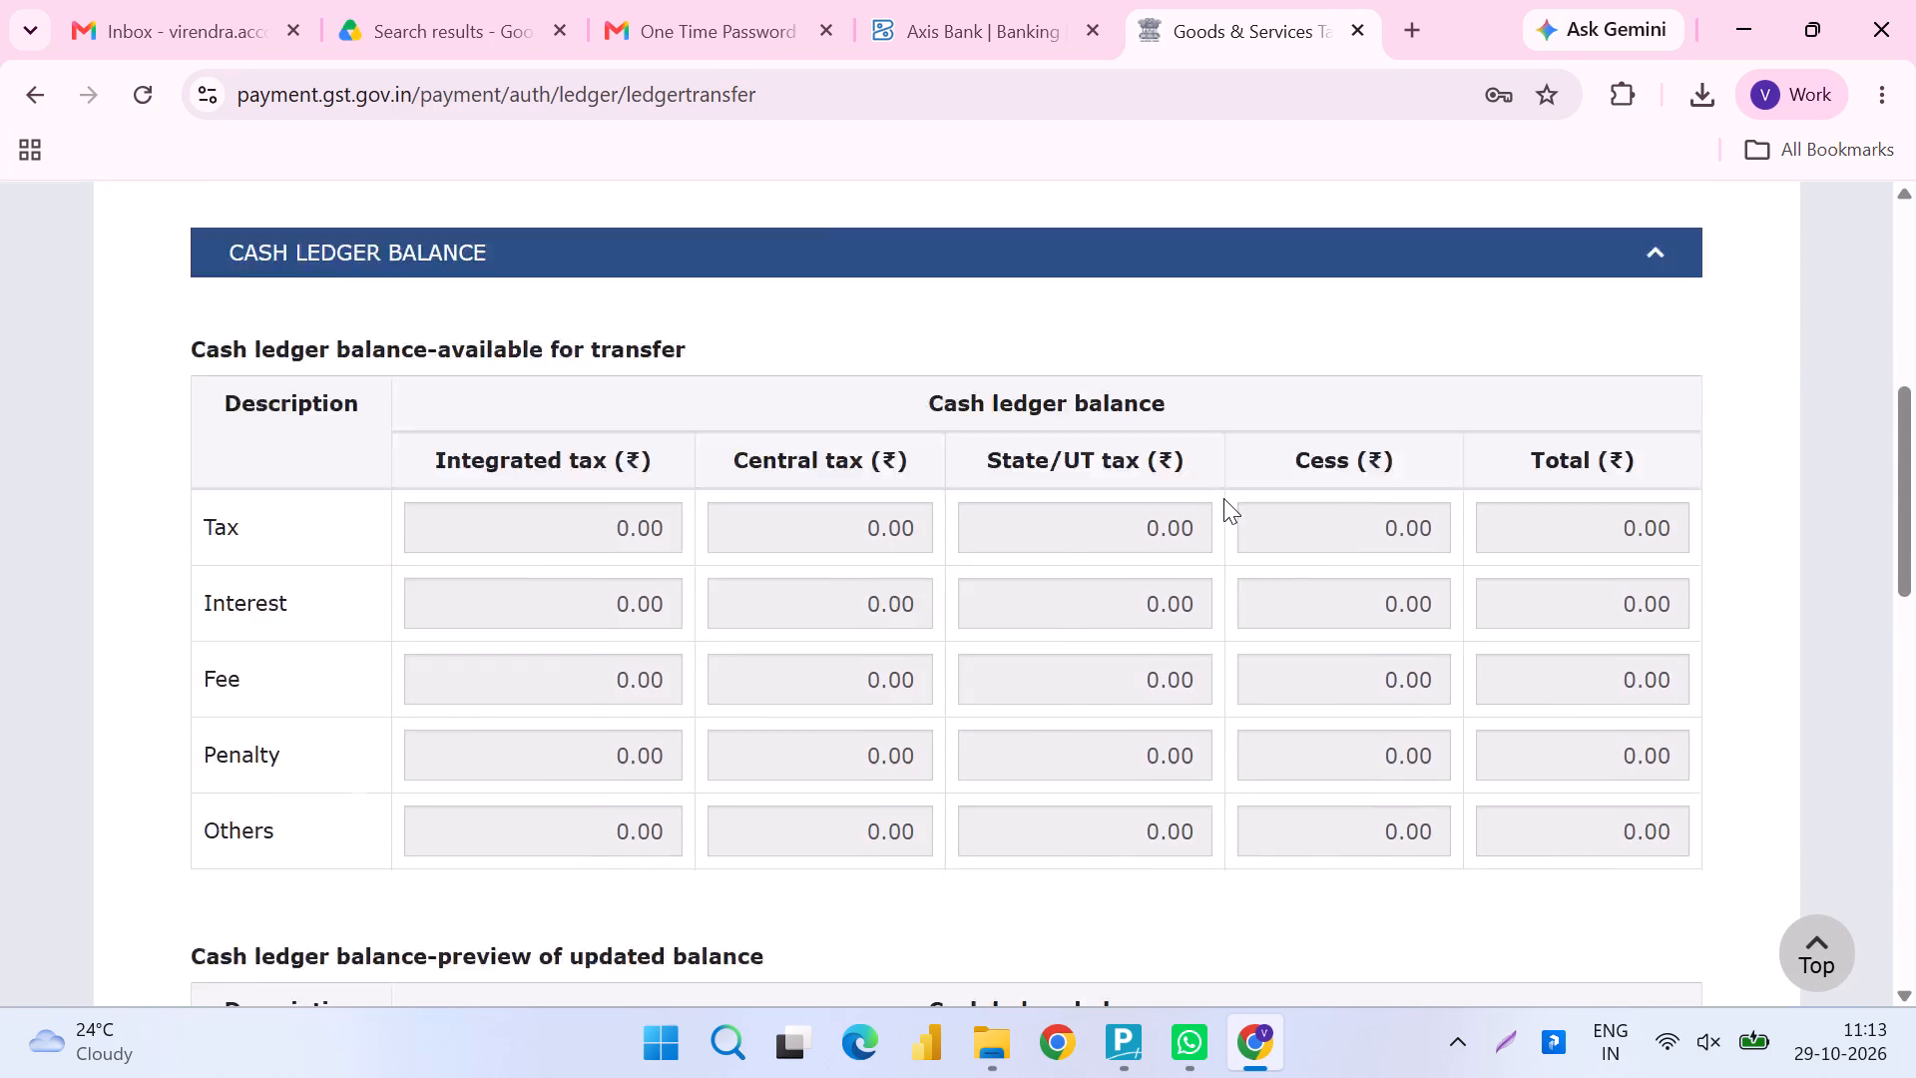
{"action": "scroll", "coordinate": [1223, 498], "scroll_direction": "up", "scroll_amount": 1}
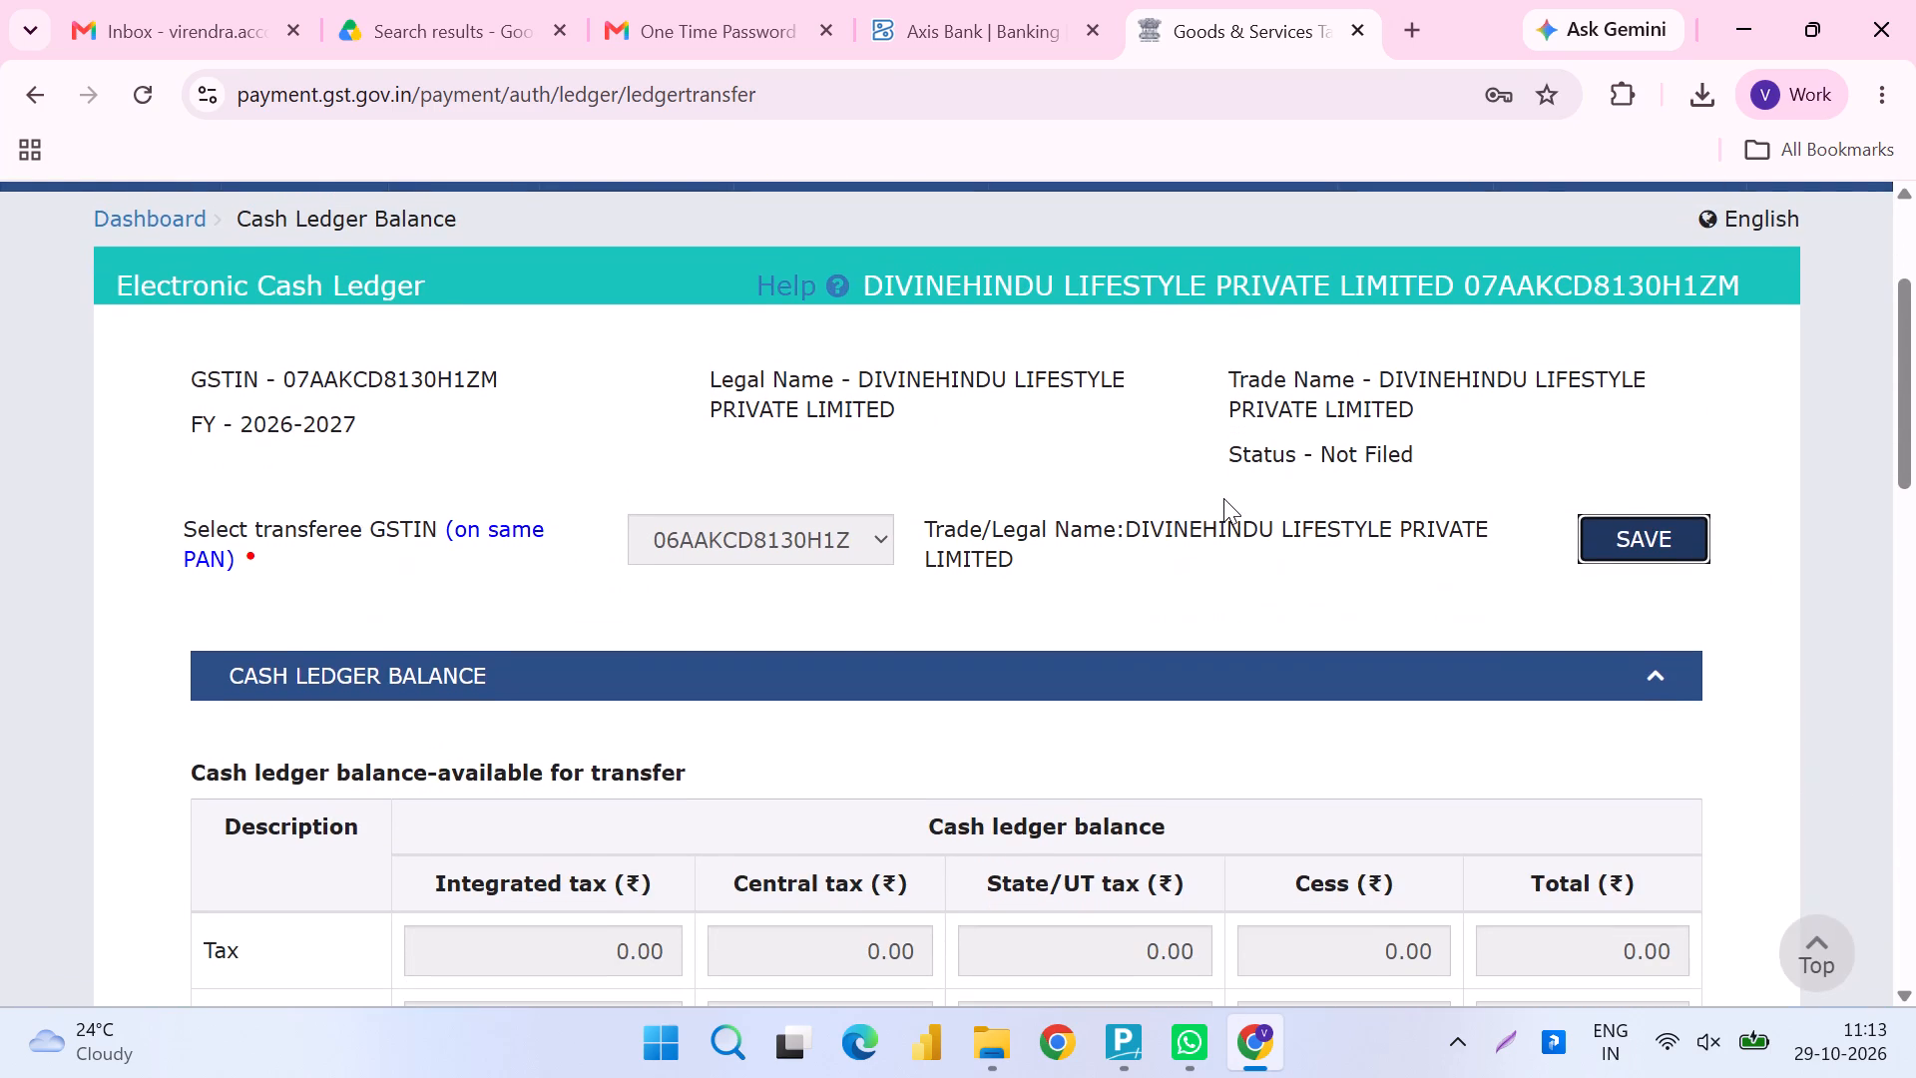
{"action": "key", "text": "ctrl+minus"}
{"action": "key", "text": "ctrl+minus"}
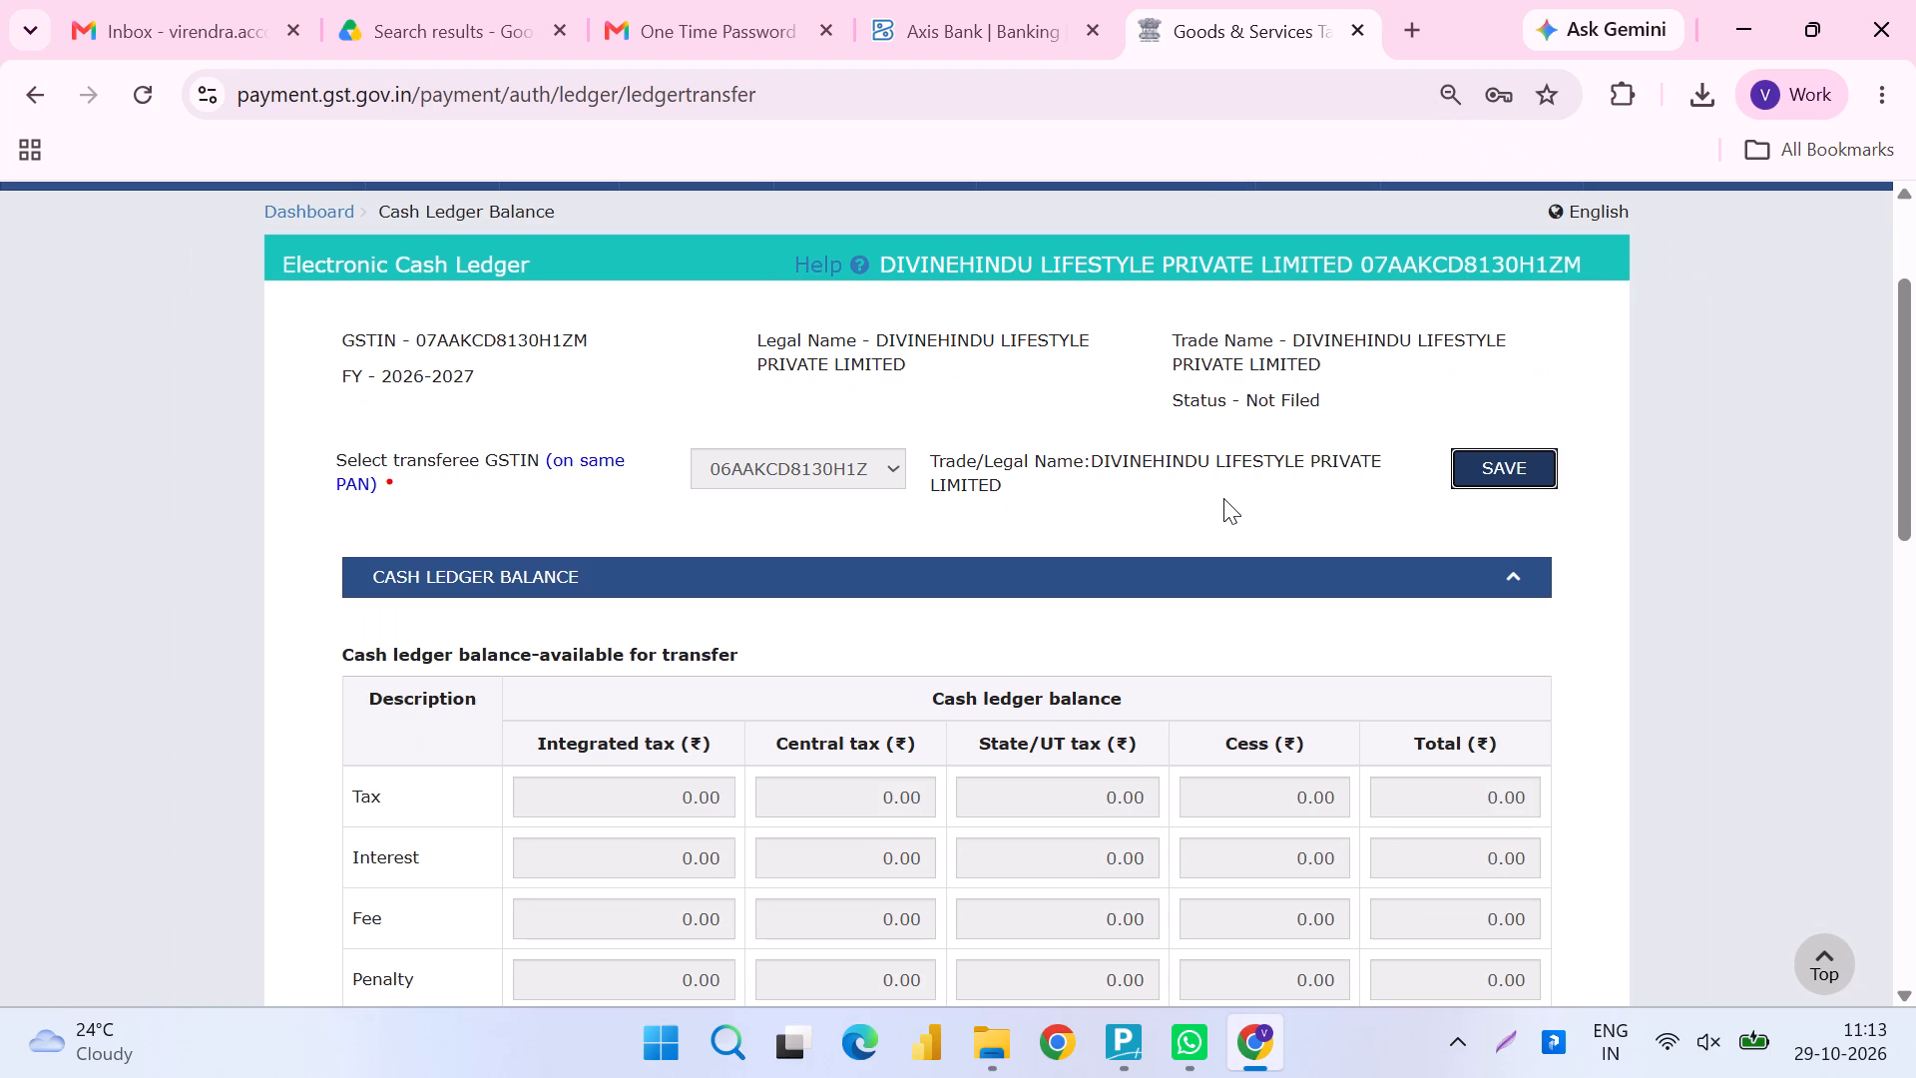
{"action": "scroll", "coordinate": [1223, 498], "scroll_direction": "down", "scroll_amount": 1}
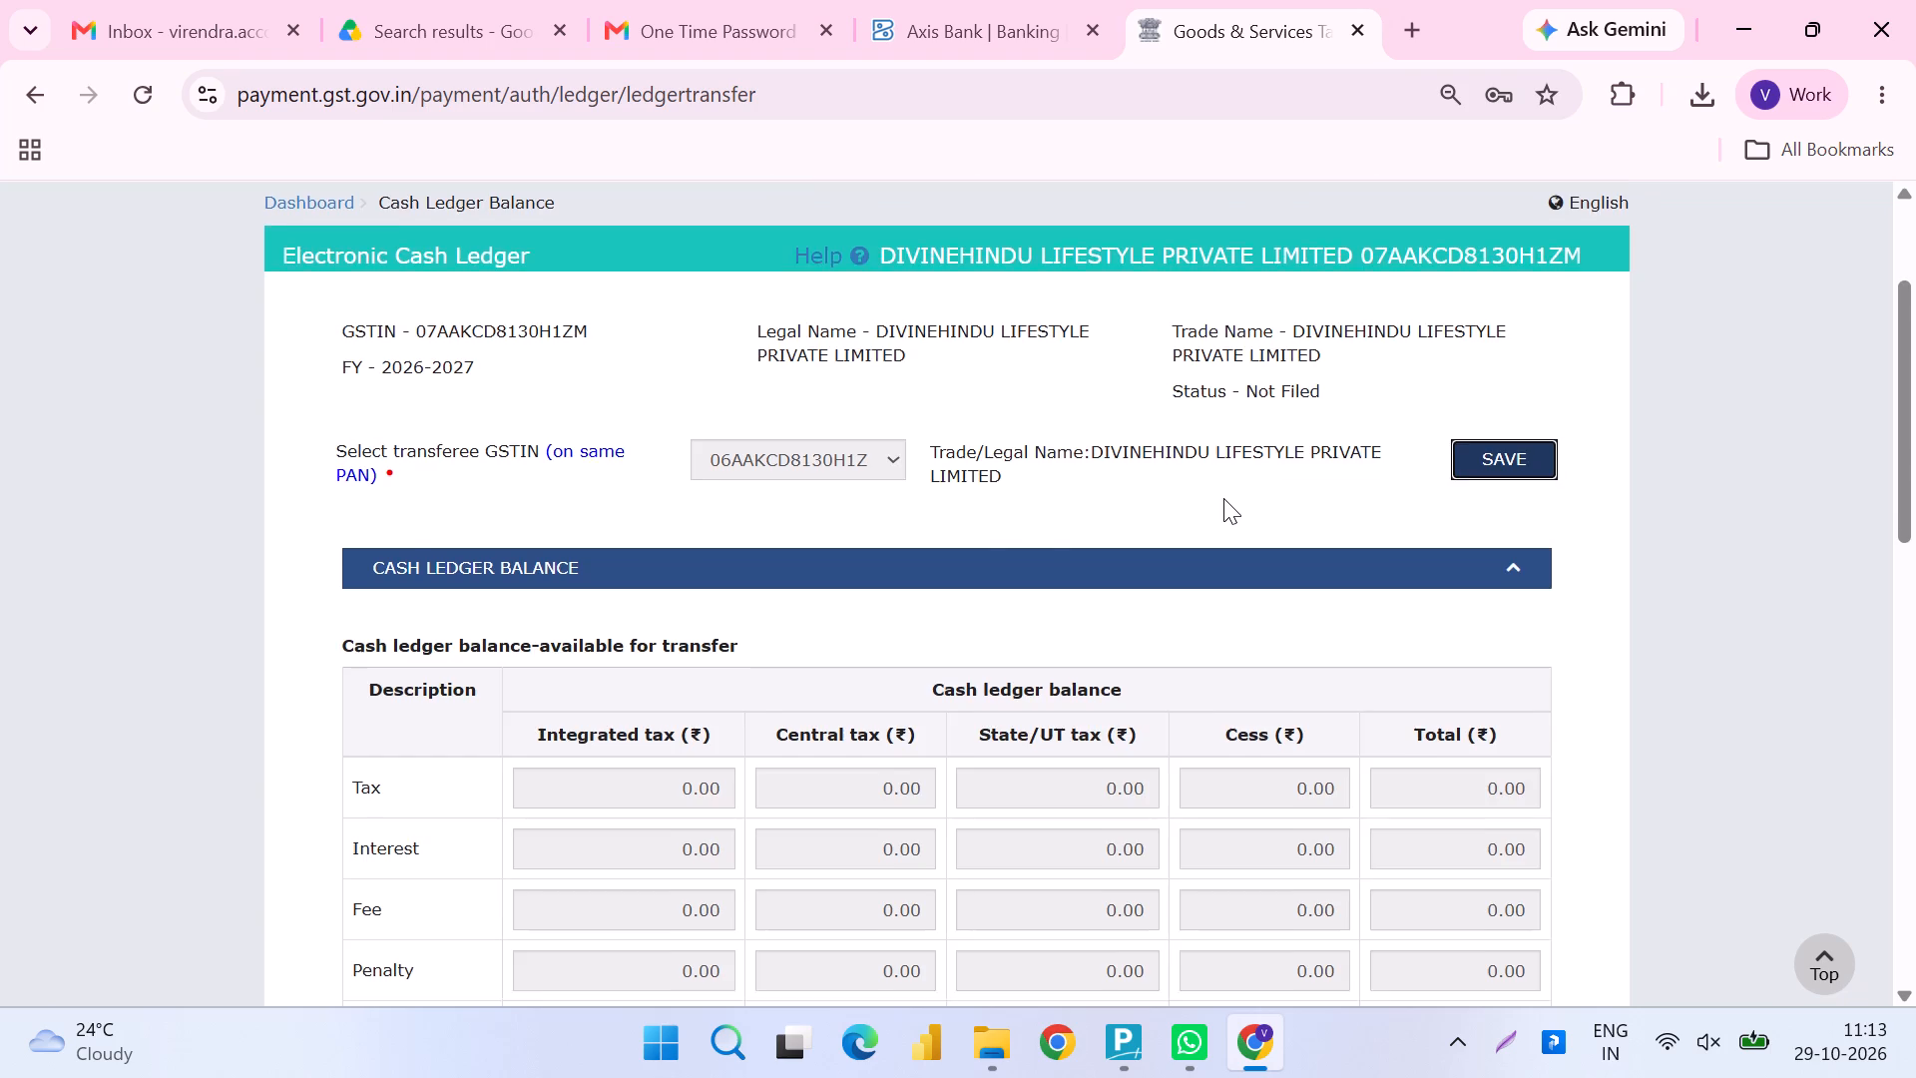
{"action": "scroll", "coordinate": [1223, 498], "scroll_direction": "down", "scroll_amount": 5}
{"action": "scroll", "coordinate": [1223, 498], "scroll_direction": "right", "scroll_amount": 1}
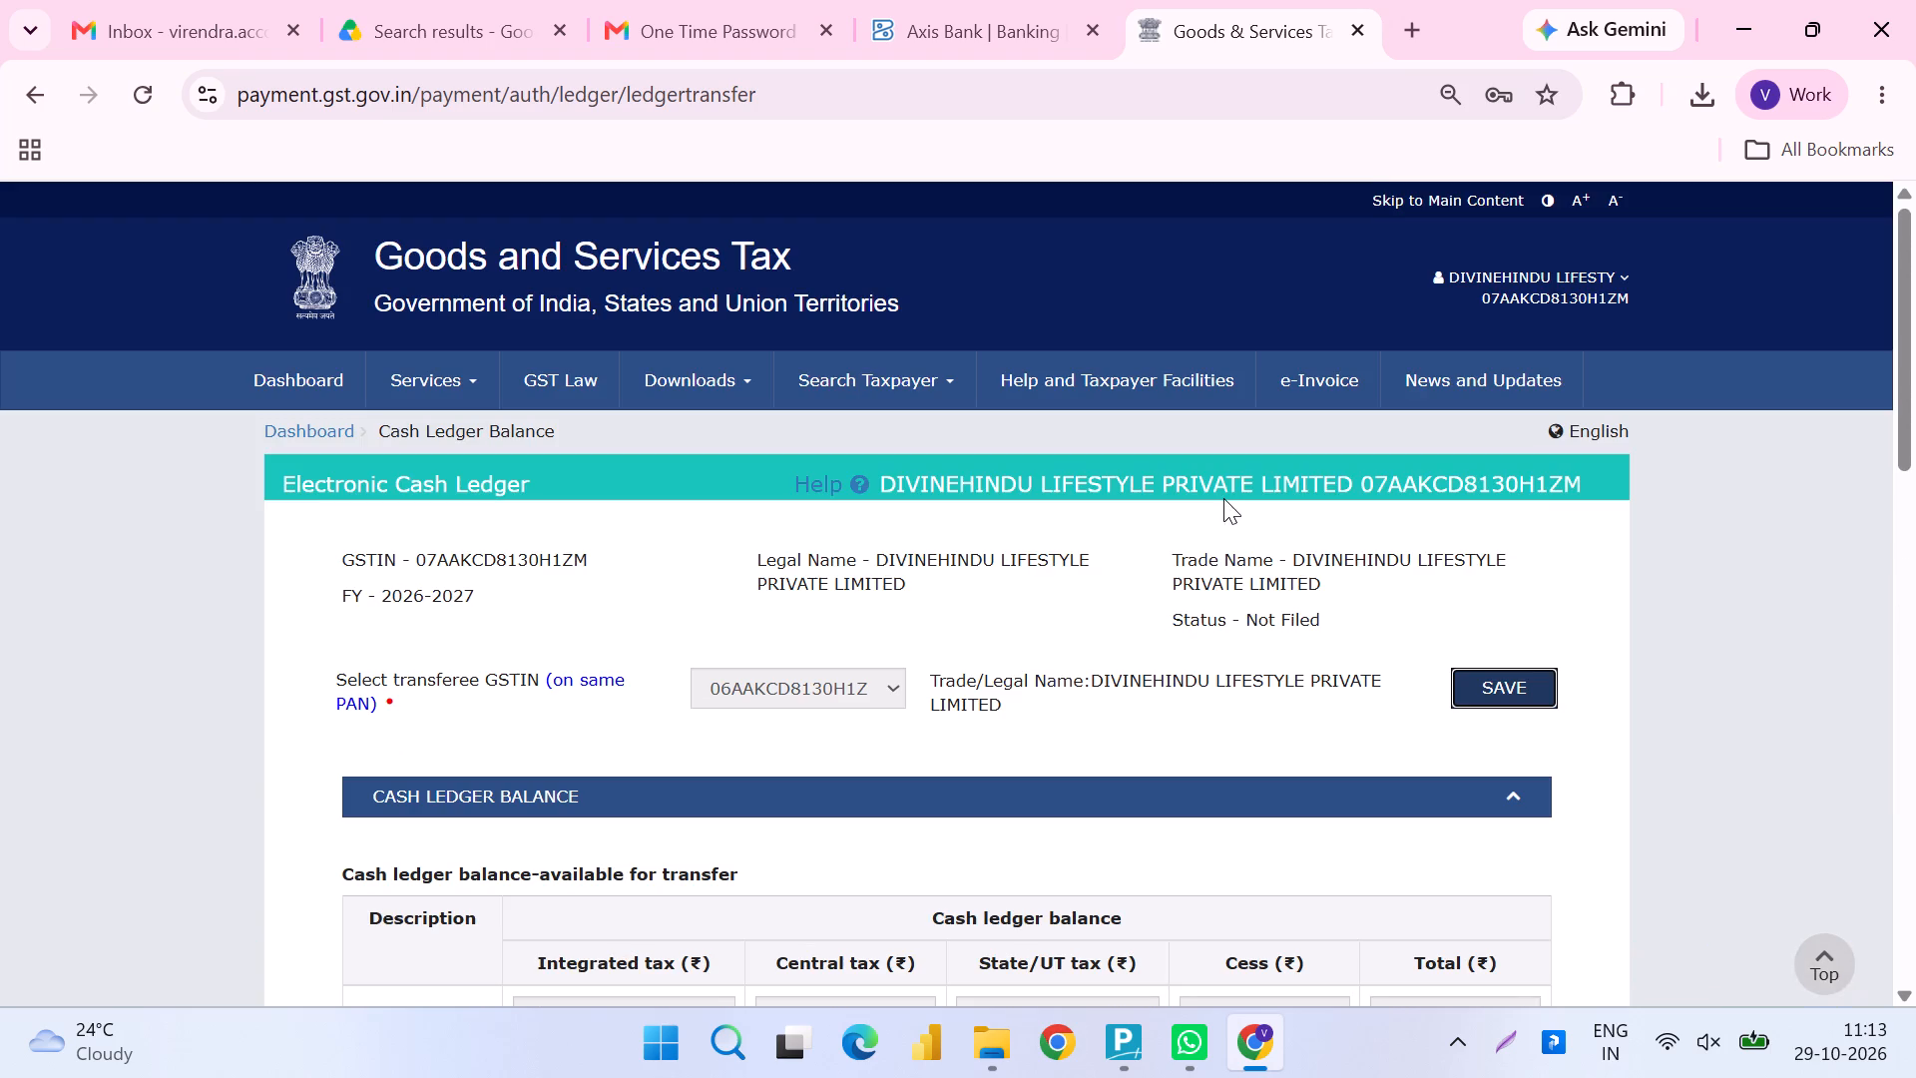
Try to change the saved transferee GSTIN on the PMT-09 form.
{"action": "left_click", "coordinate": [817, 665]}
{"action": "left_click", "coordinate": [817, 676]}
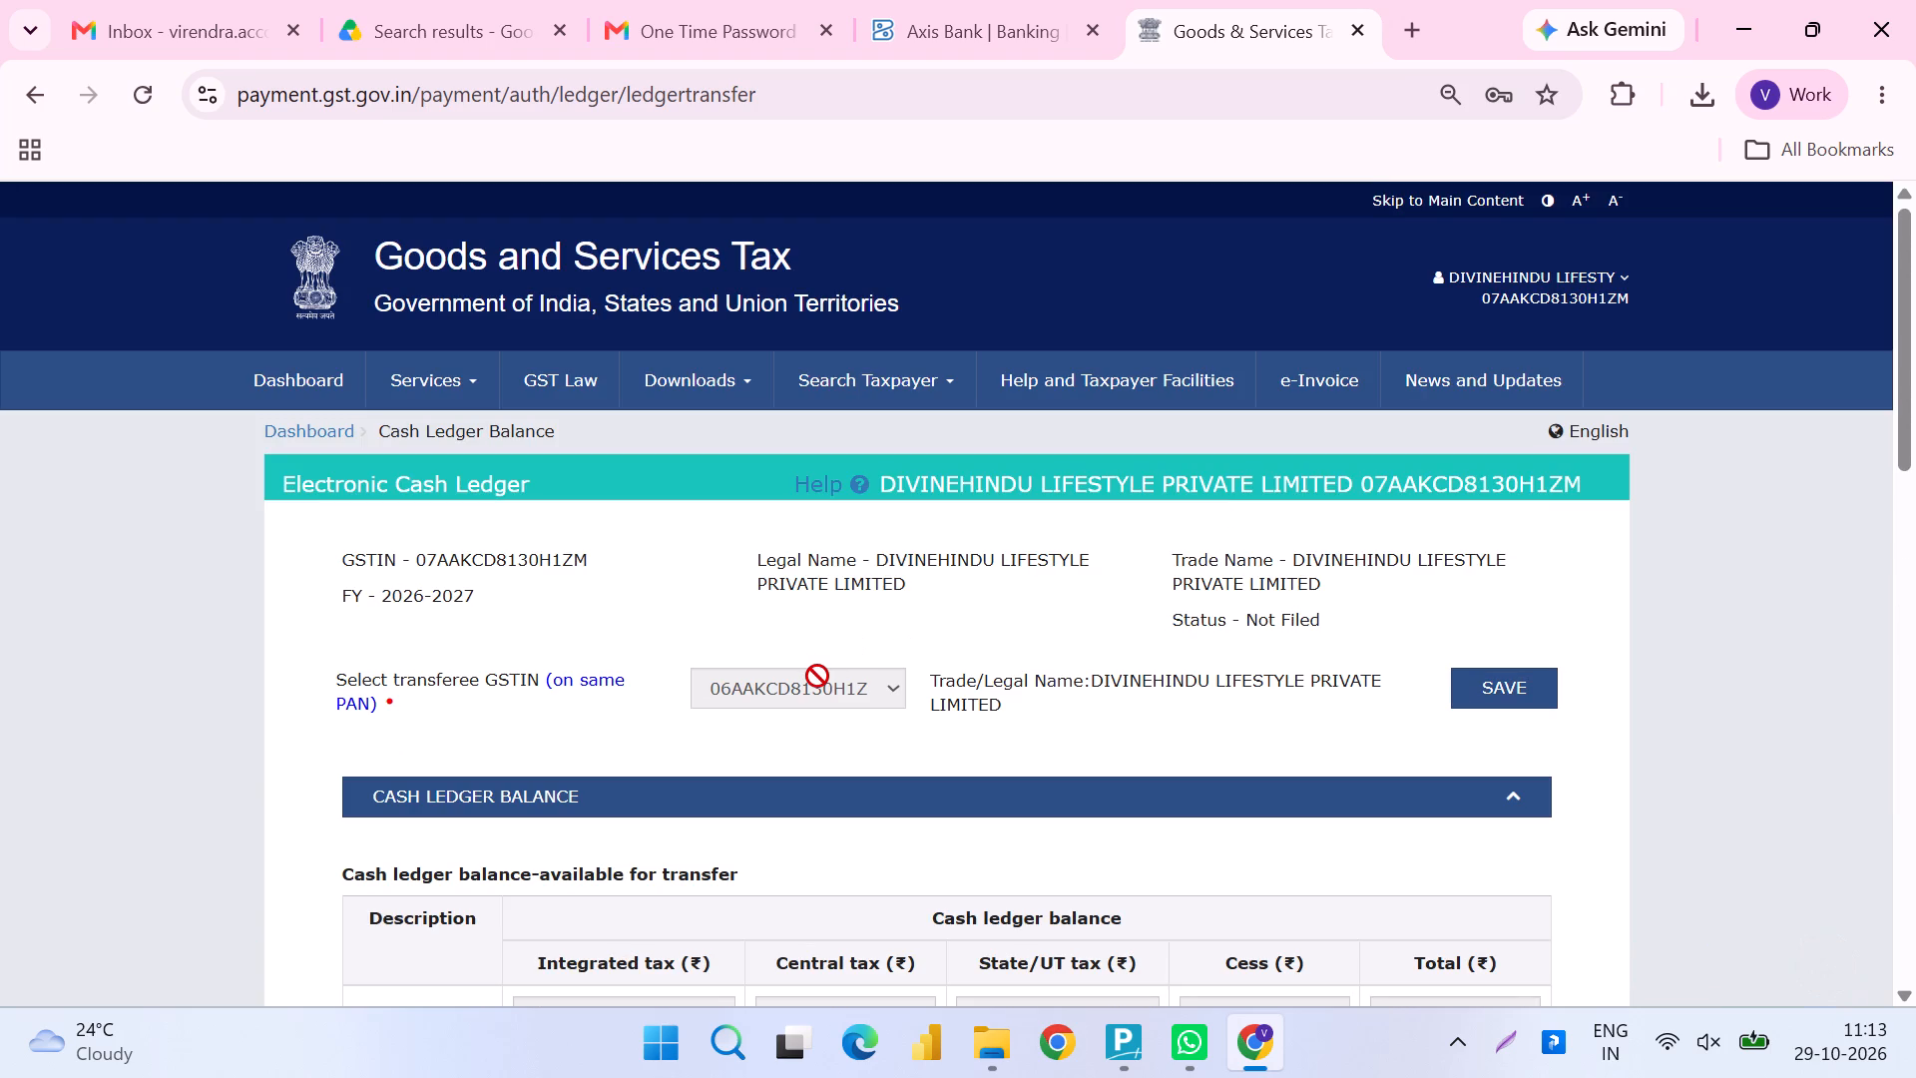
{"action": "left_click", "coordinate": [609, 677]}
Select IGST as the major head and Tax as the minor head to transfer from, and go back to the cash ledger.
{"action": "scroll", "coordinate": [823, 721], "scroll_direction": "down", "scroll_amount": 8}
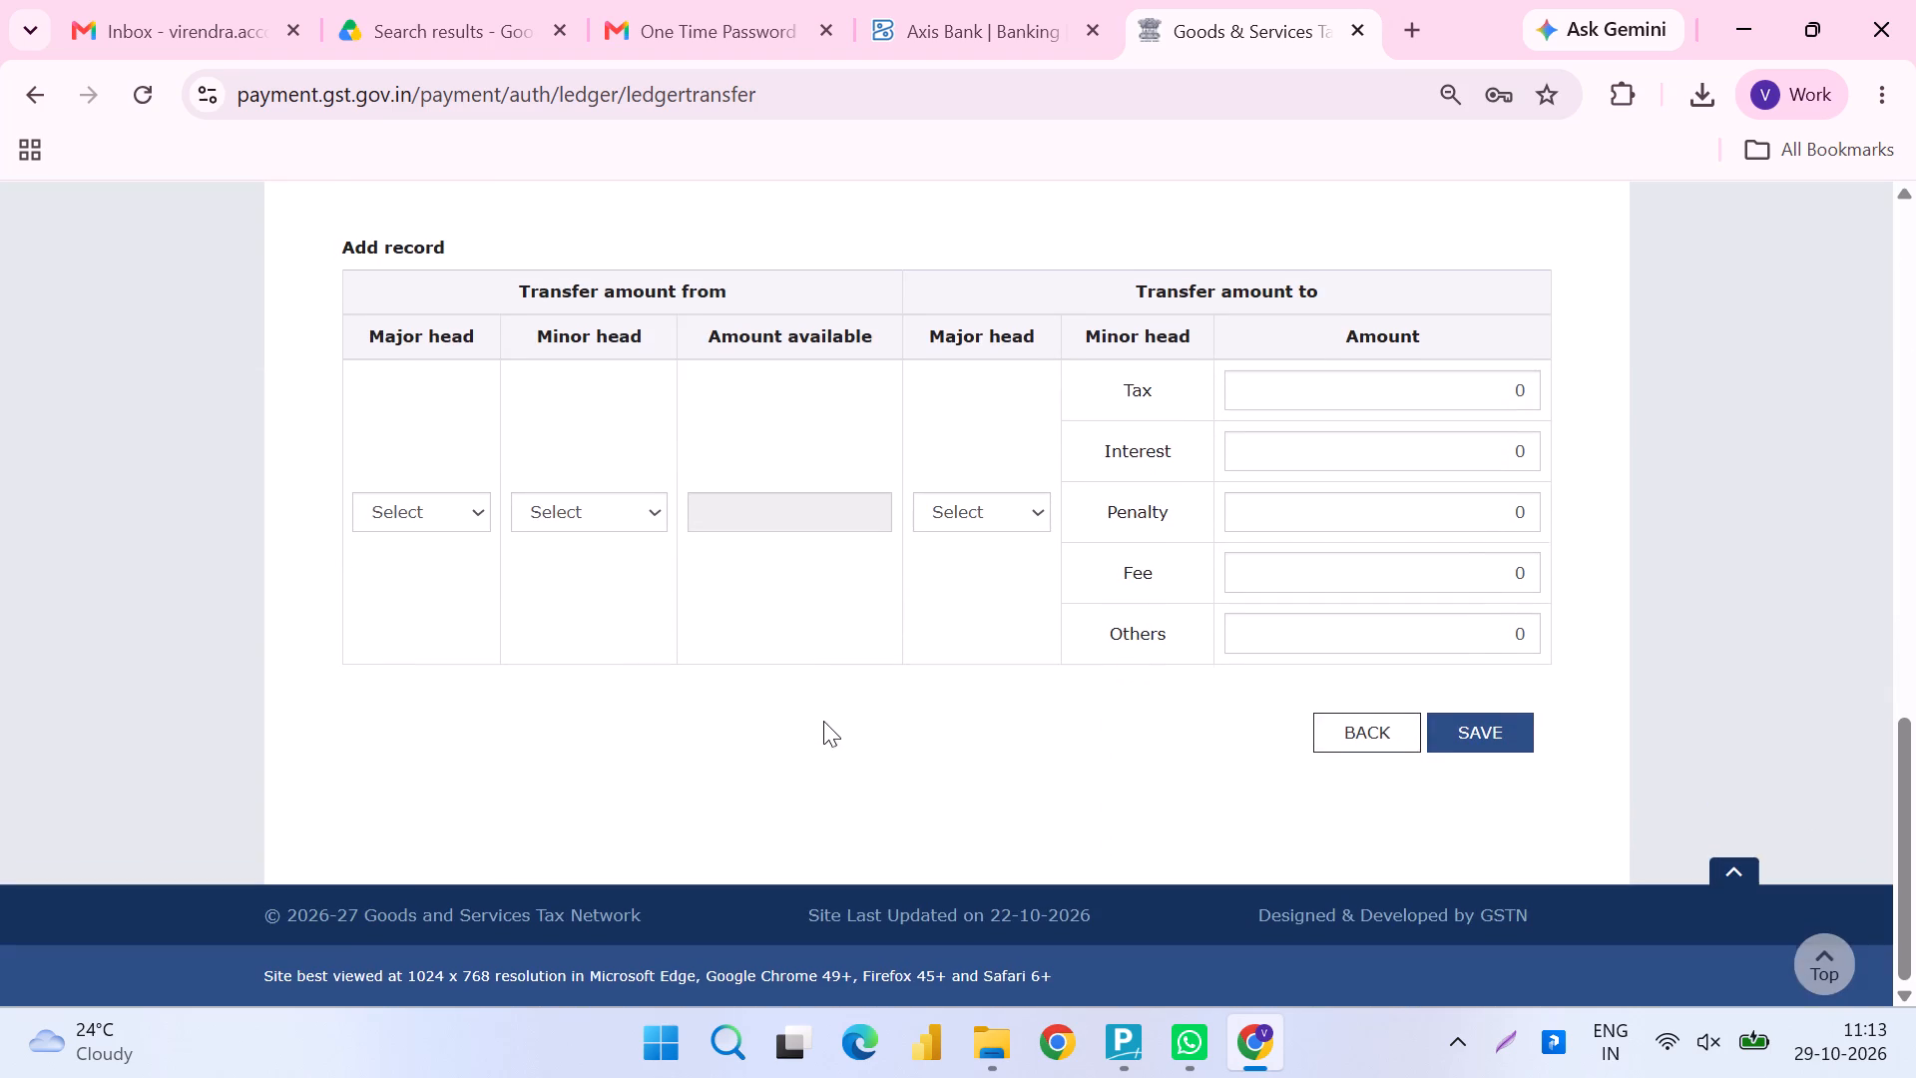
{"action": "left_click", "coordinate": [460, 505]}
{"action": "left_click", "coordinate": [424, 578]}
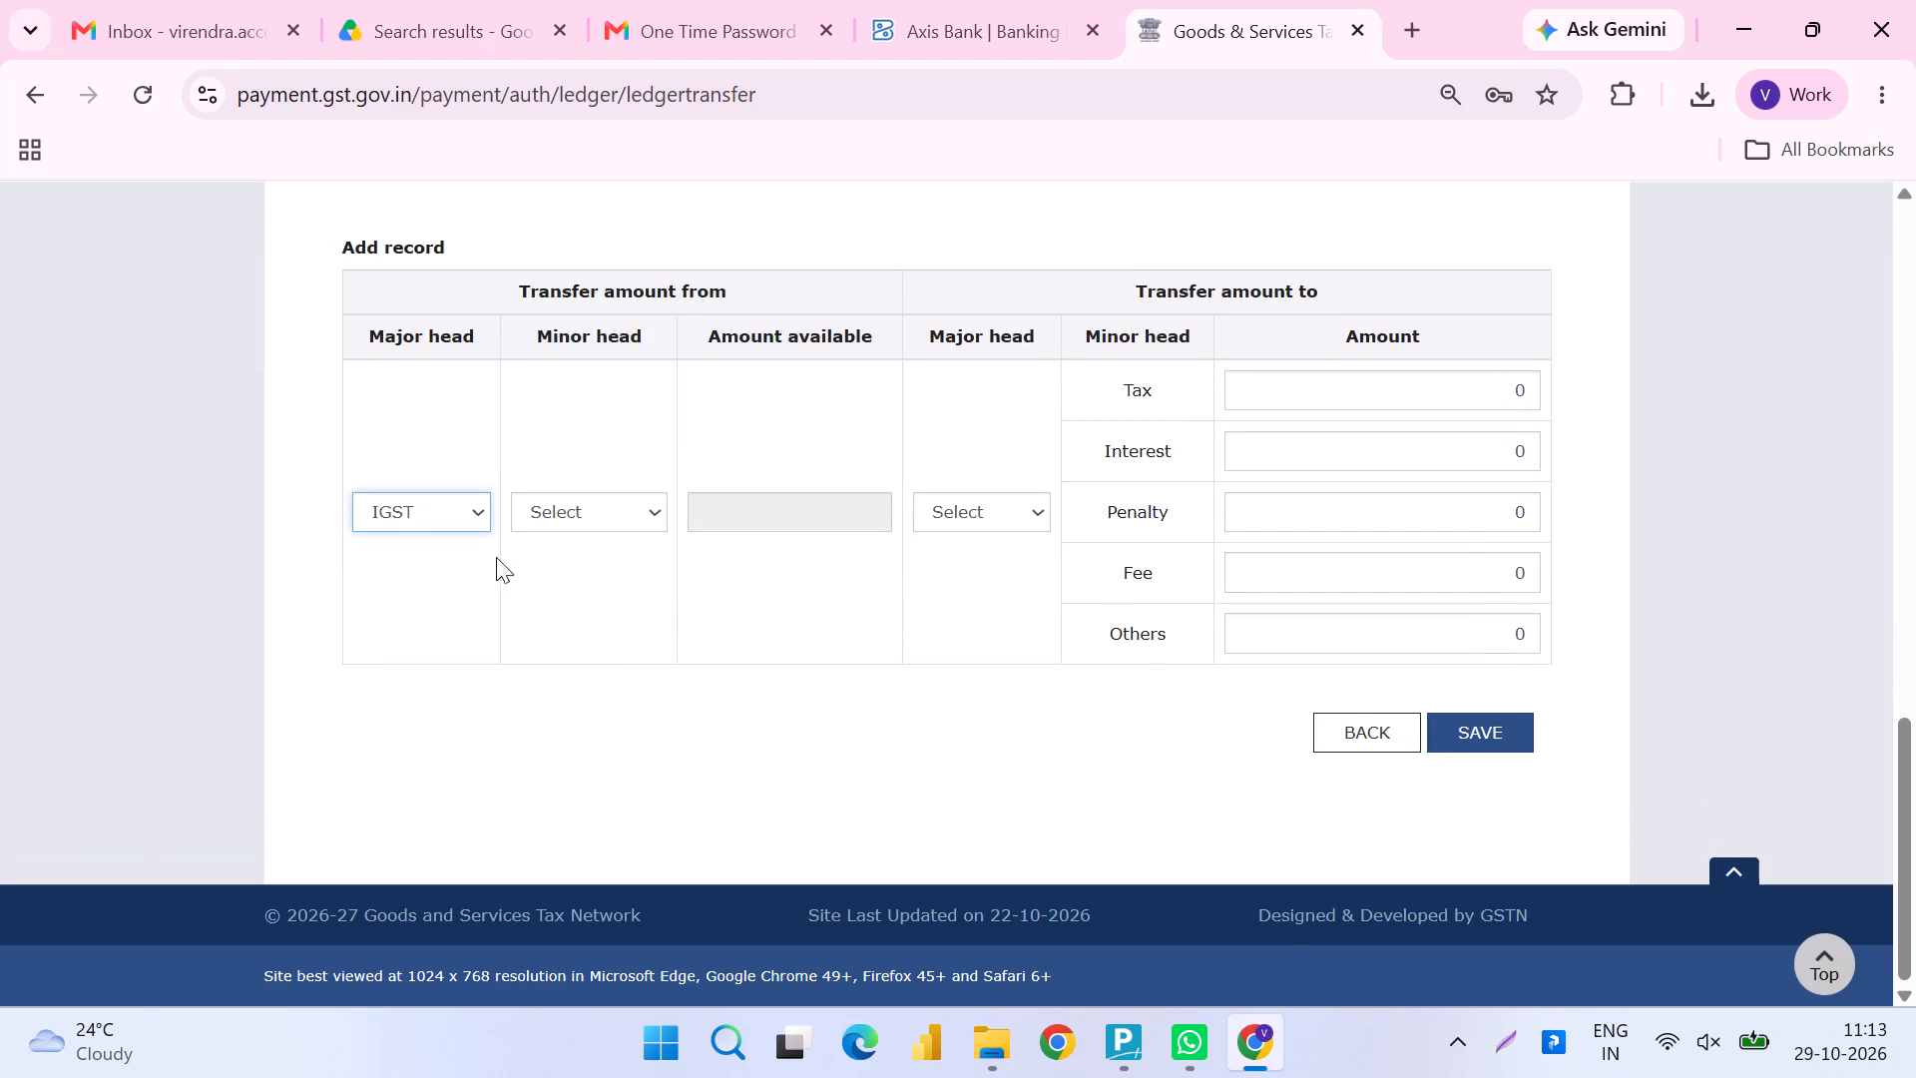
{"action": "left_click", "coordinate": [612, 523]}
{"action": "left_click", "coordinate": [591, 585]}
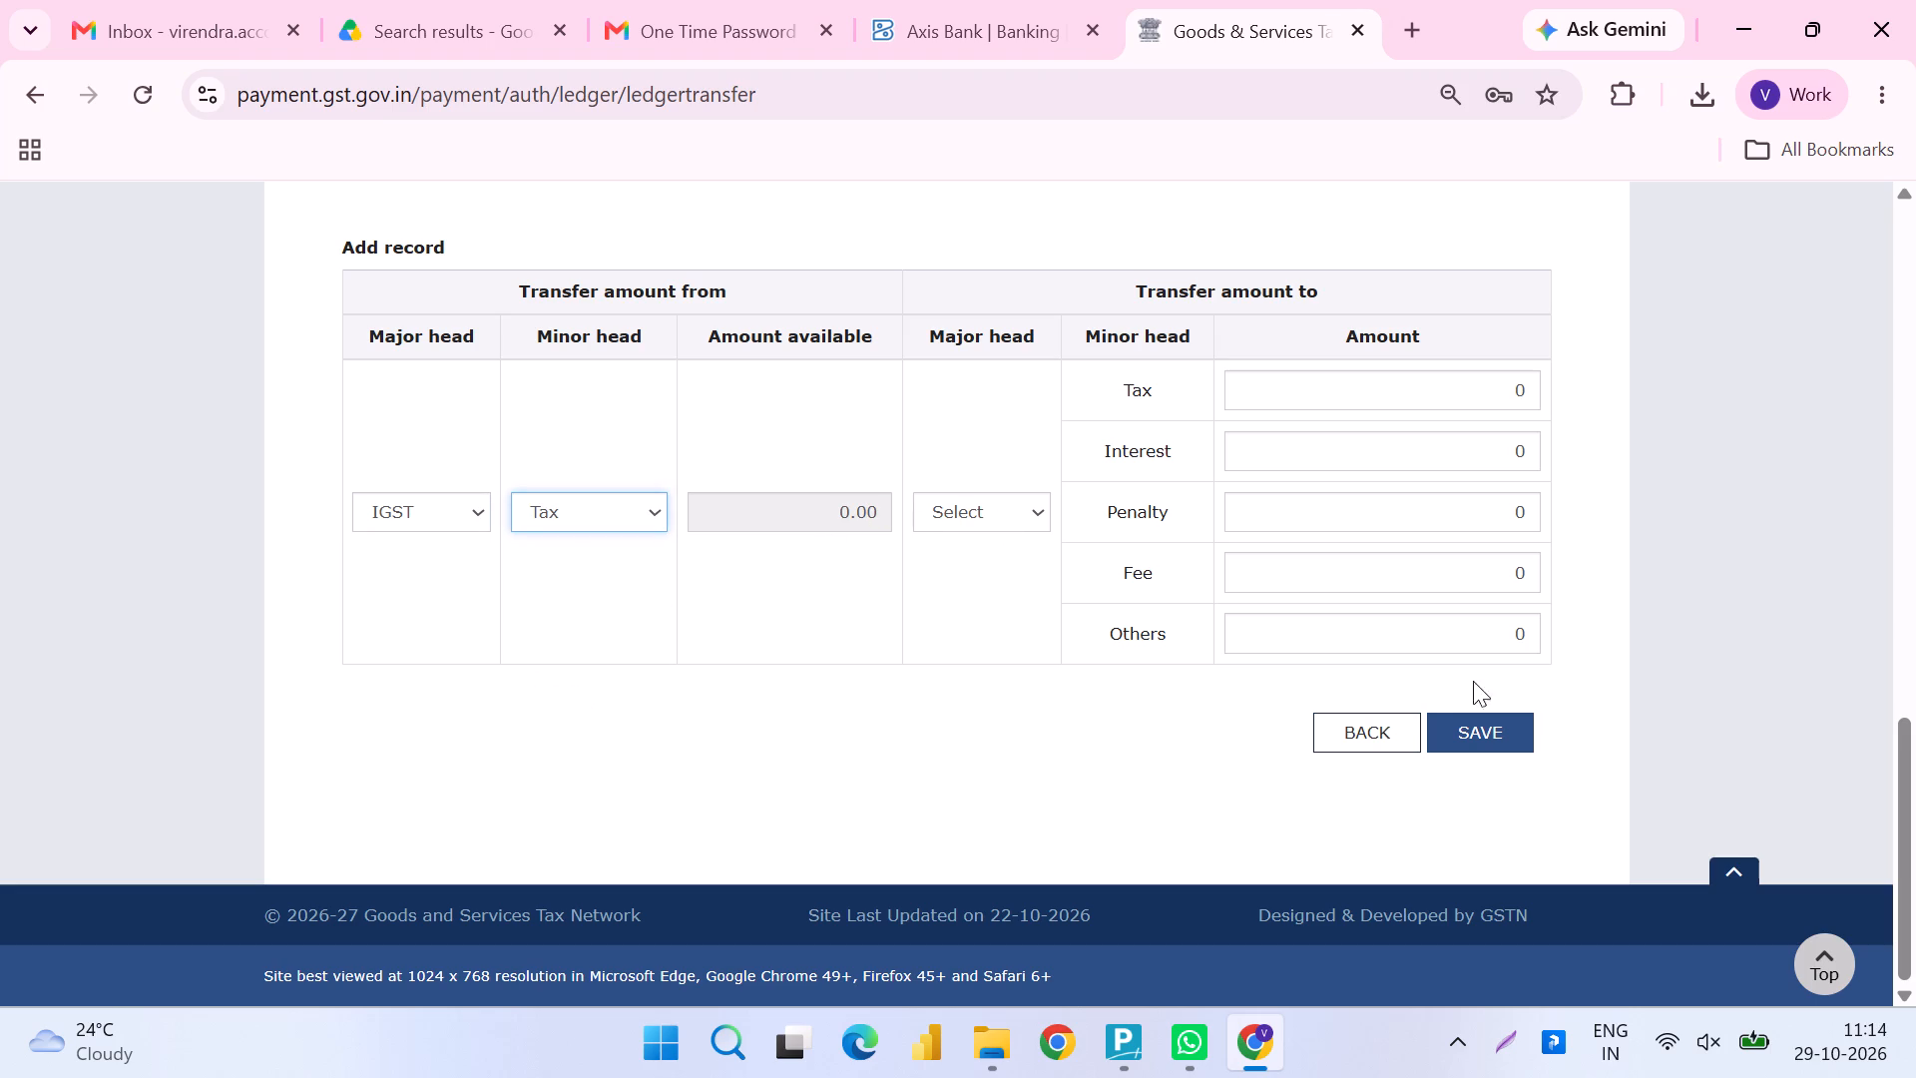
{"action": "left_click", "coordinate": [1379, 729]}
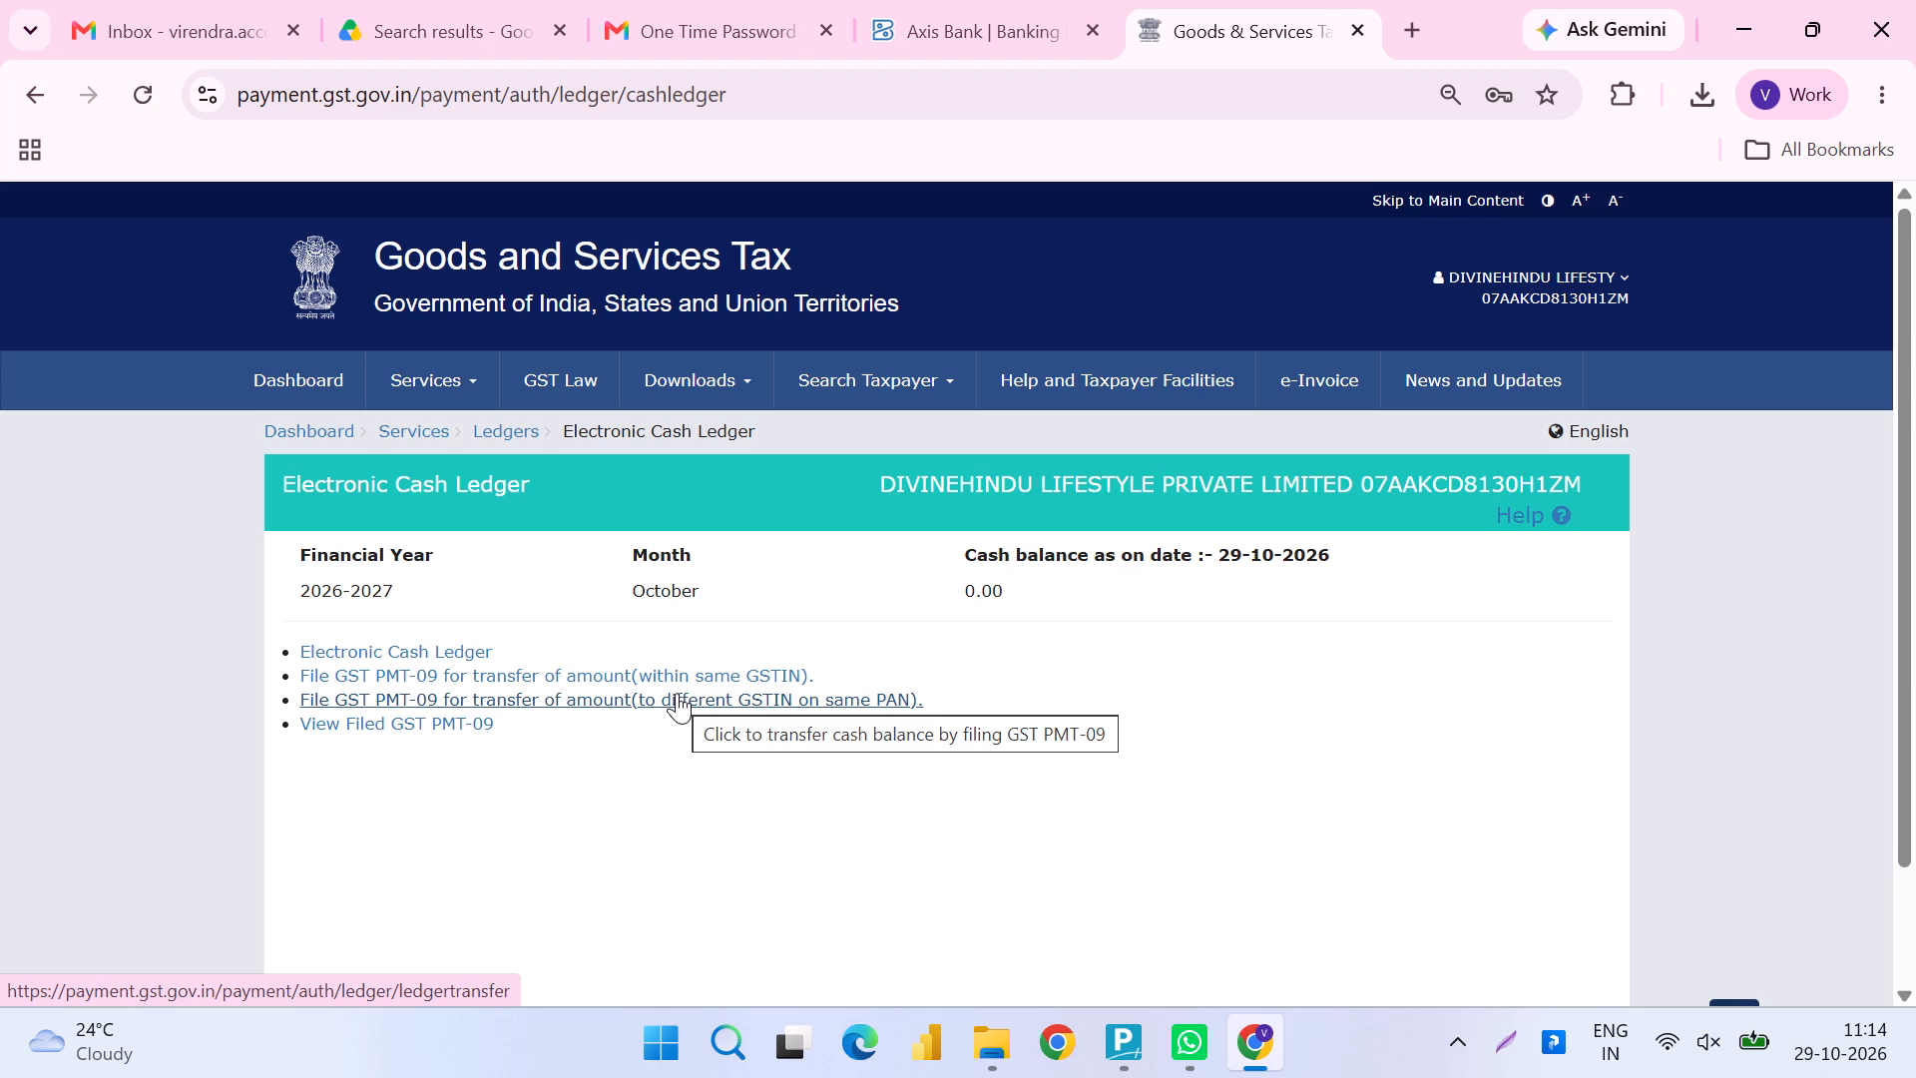
Reopen the GST PMT-09 transfer to a different GSTIN on the same PAN.
{"action": "left_click", "coordinate": [677, 693]}
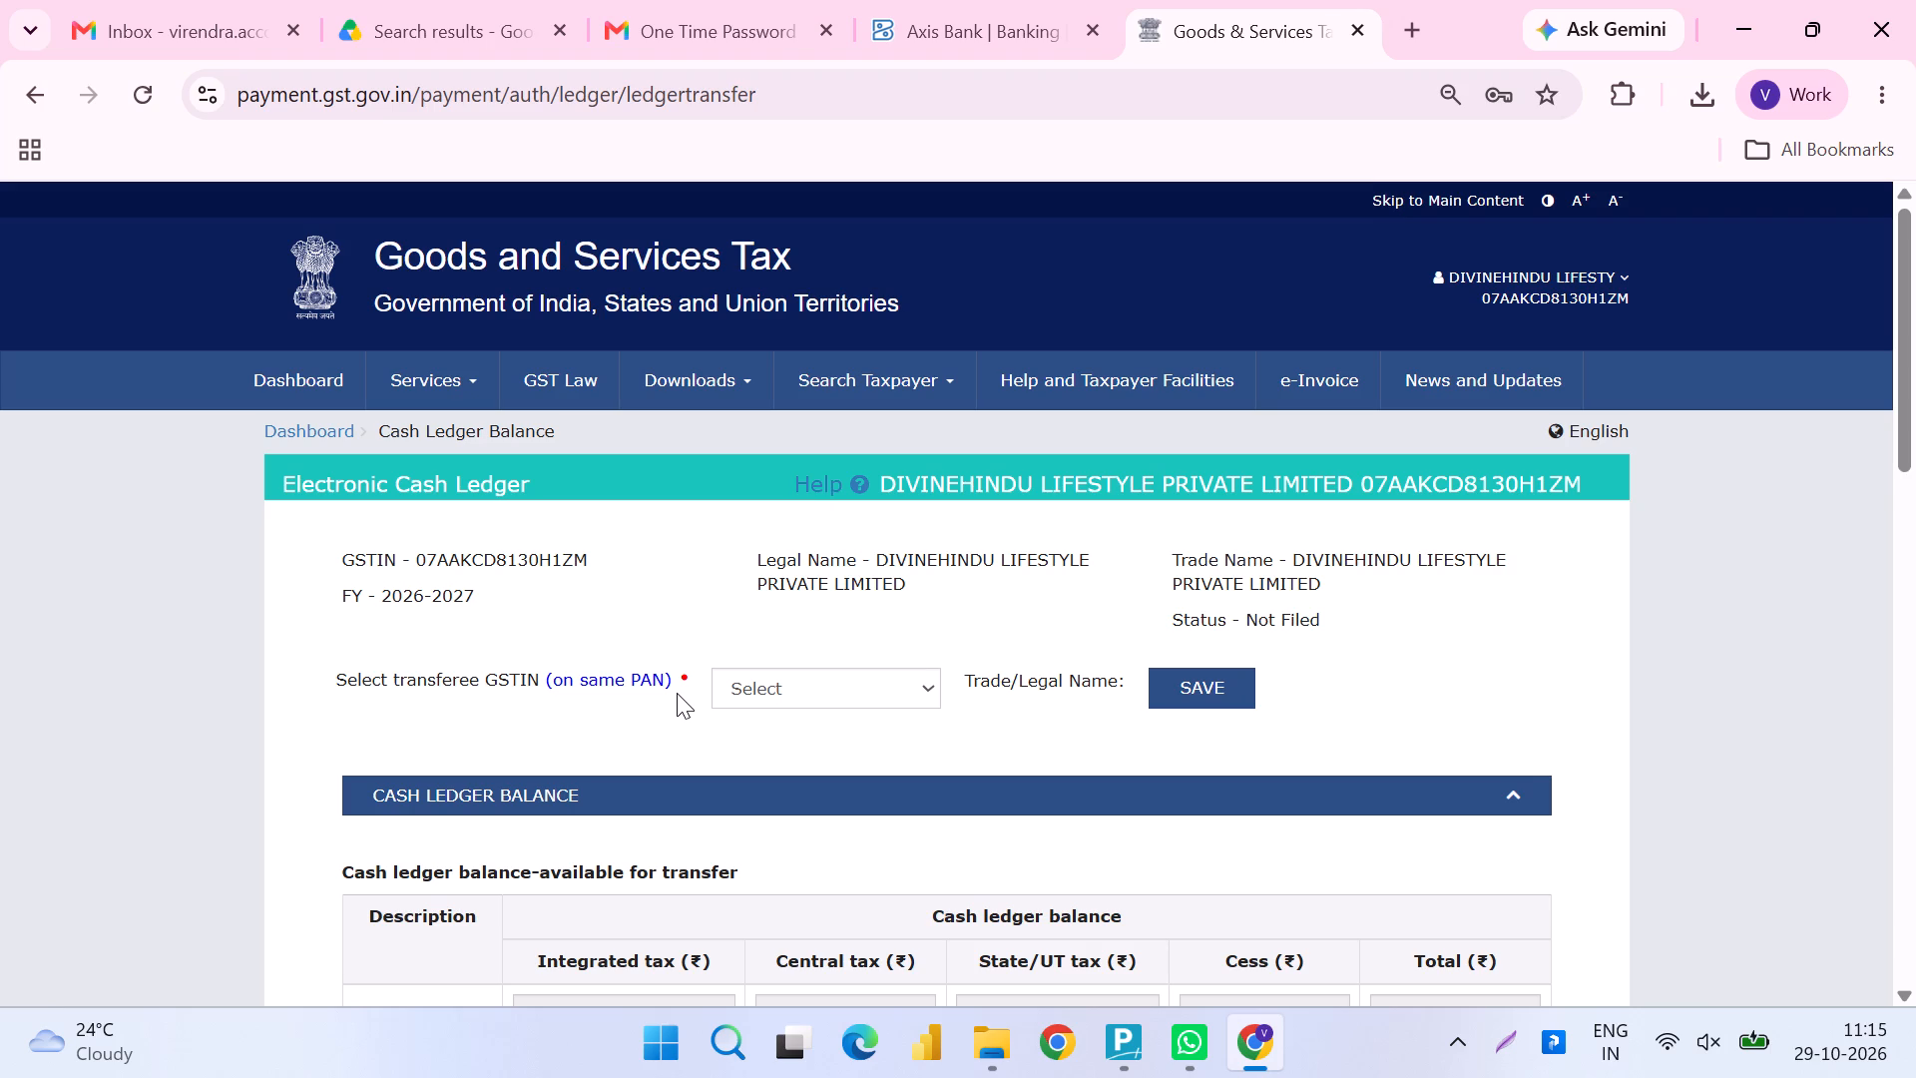
Open the GST portal in a new incognito window.
{"action": "key", "text": "ctrl+shift+n"}
{"action": "type", "text": "gst"}
{"action": "key", "text": "Return"}
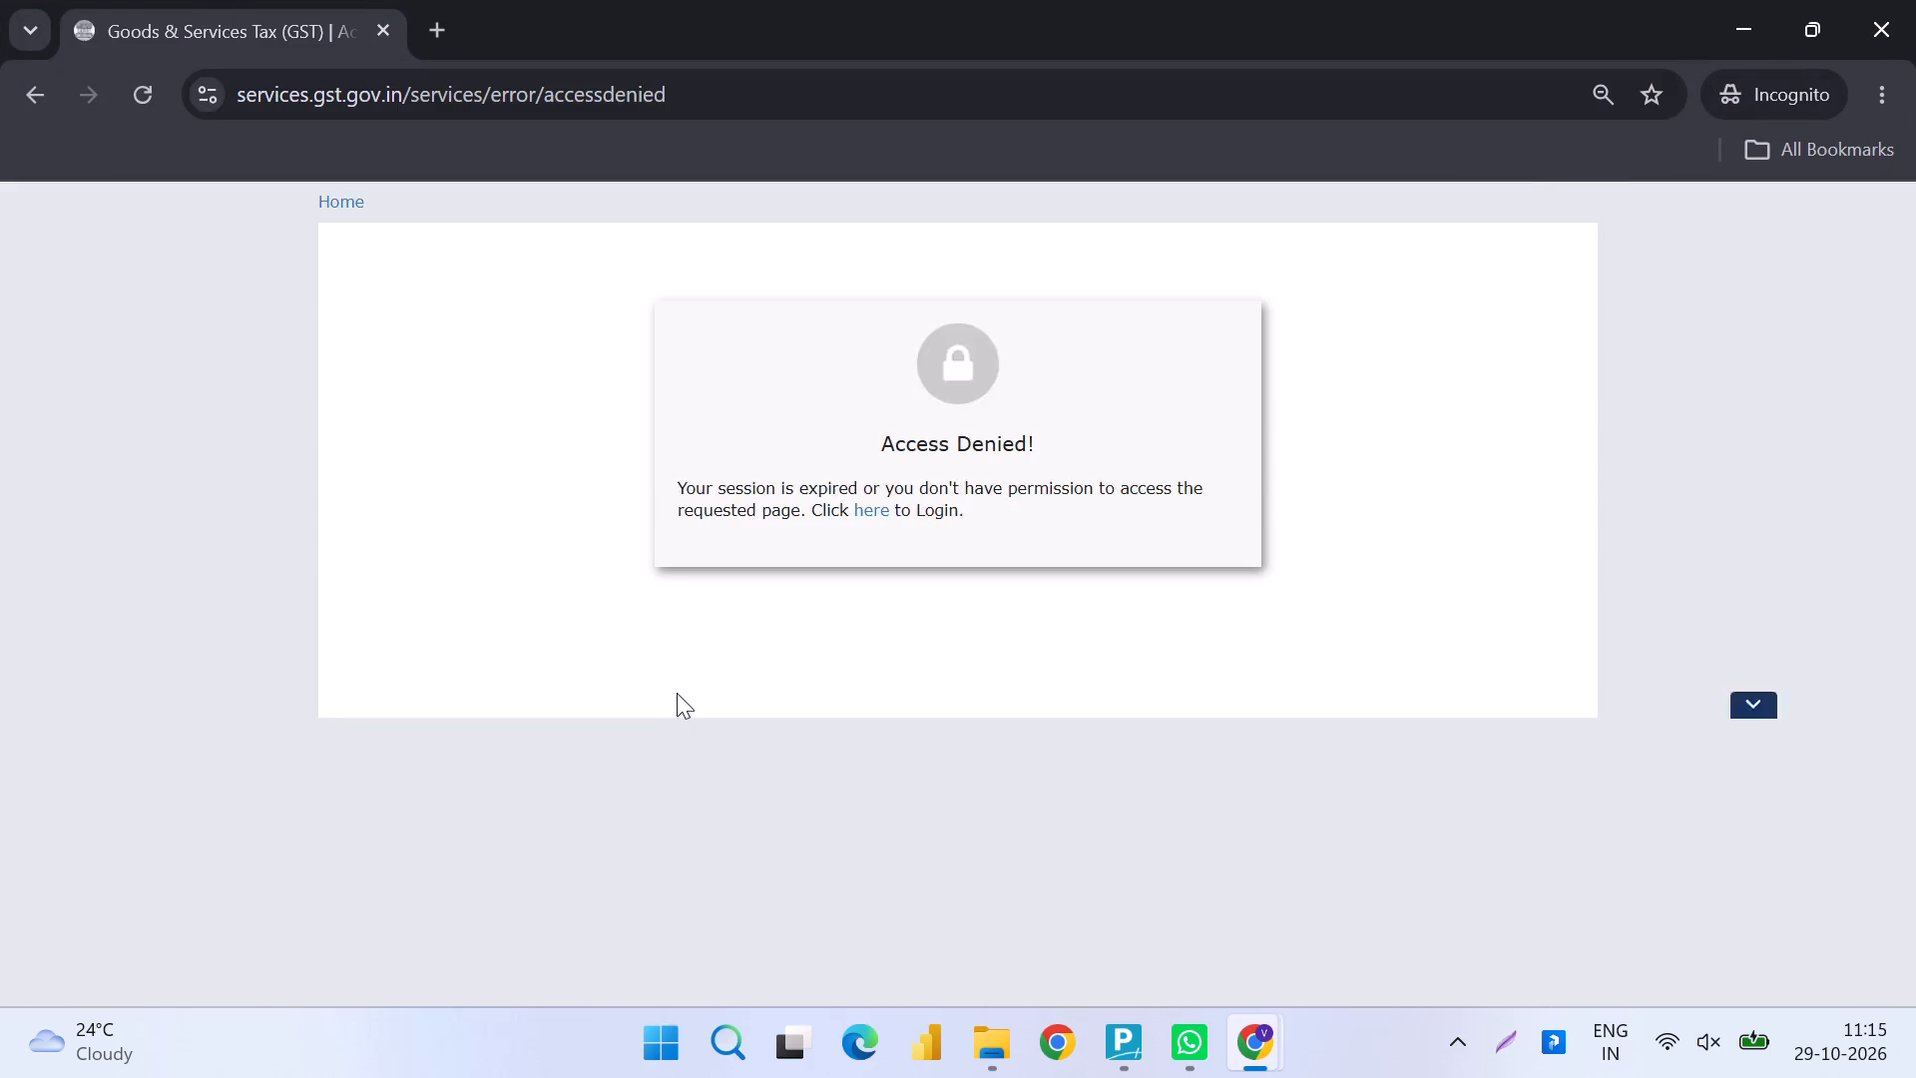
{"action": "key", "text": "ctrl+minus"}
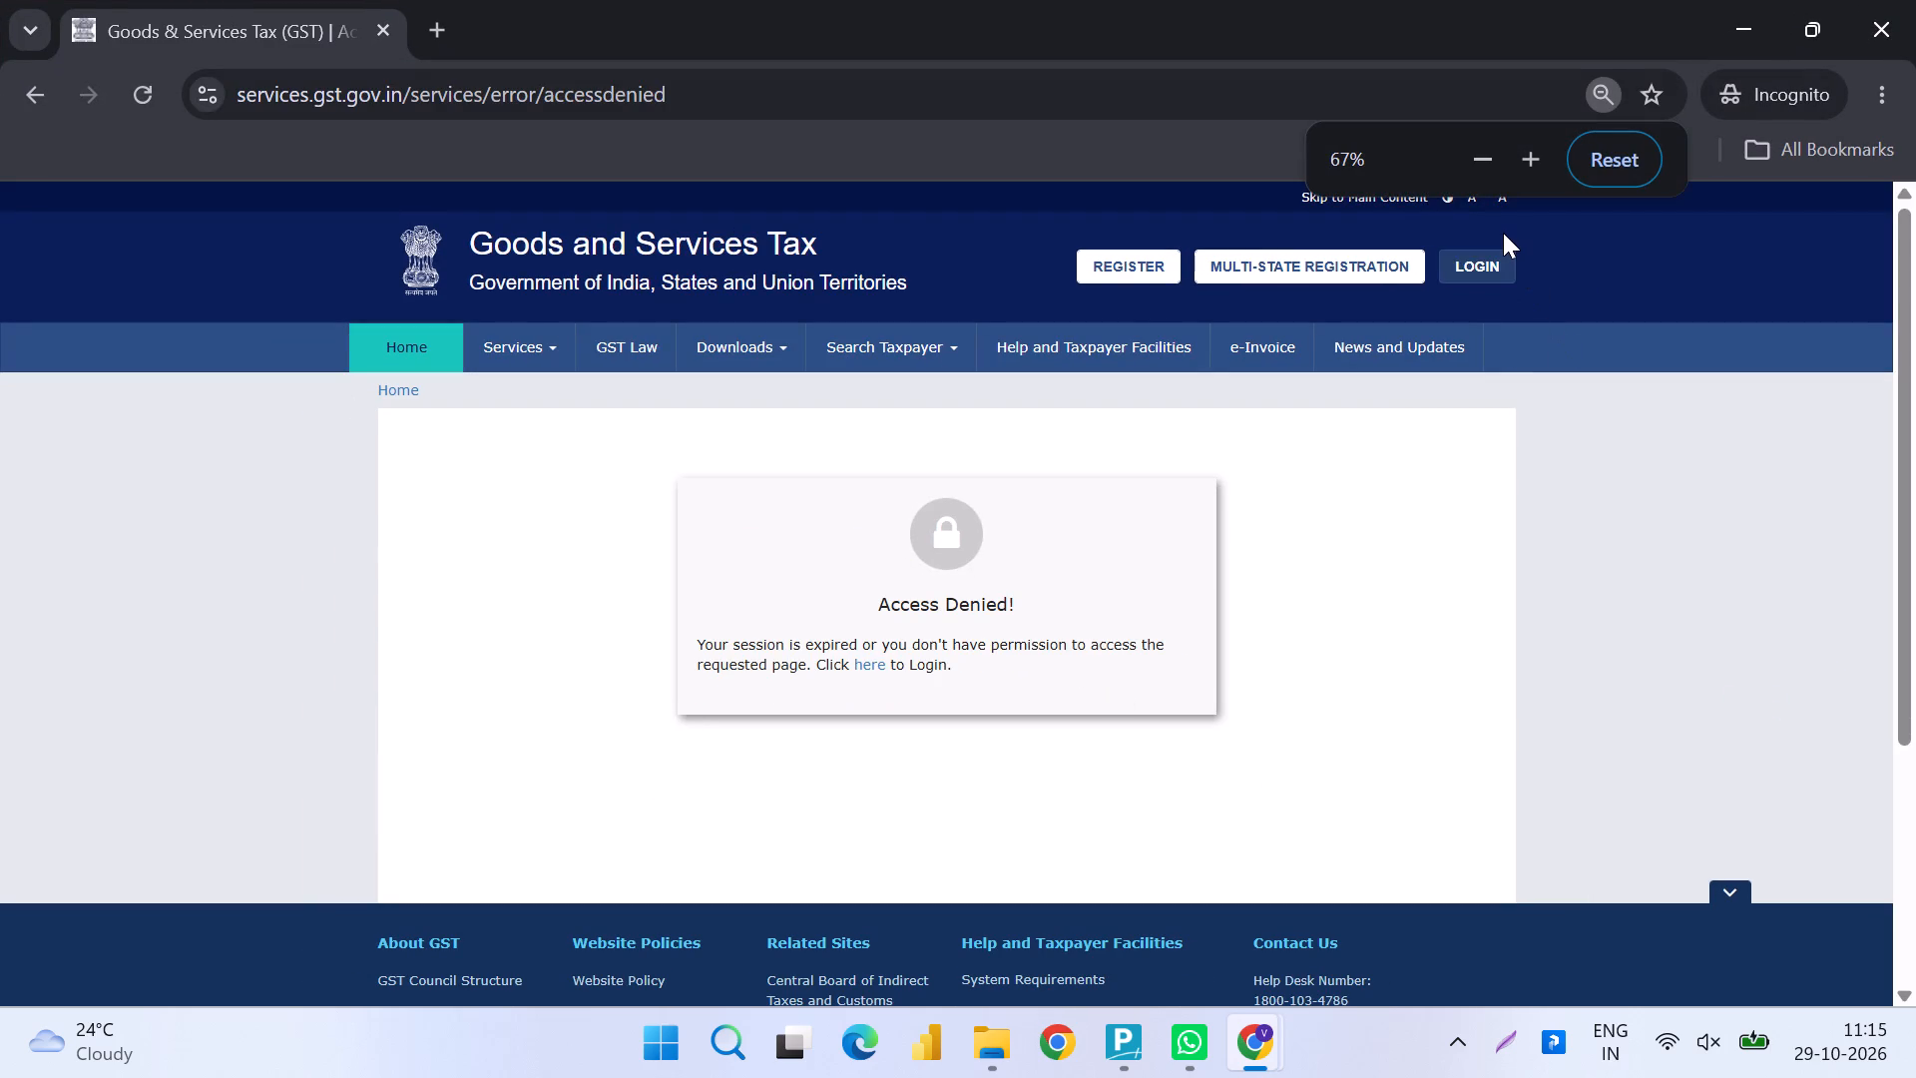
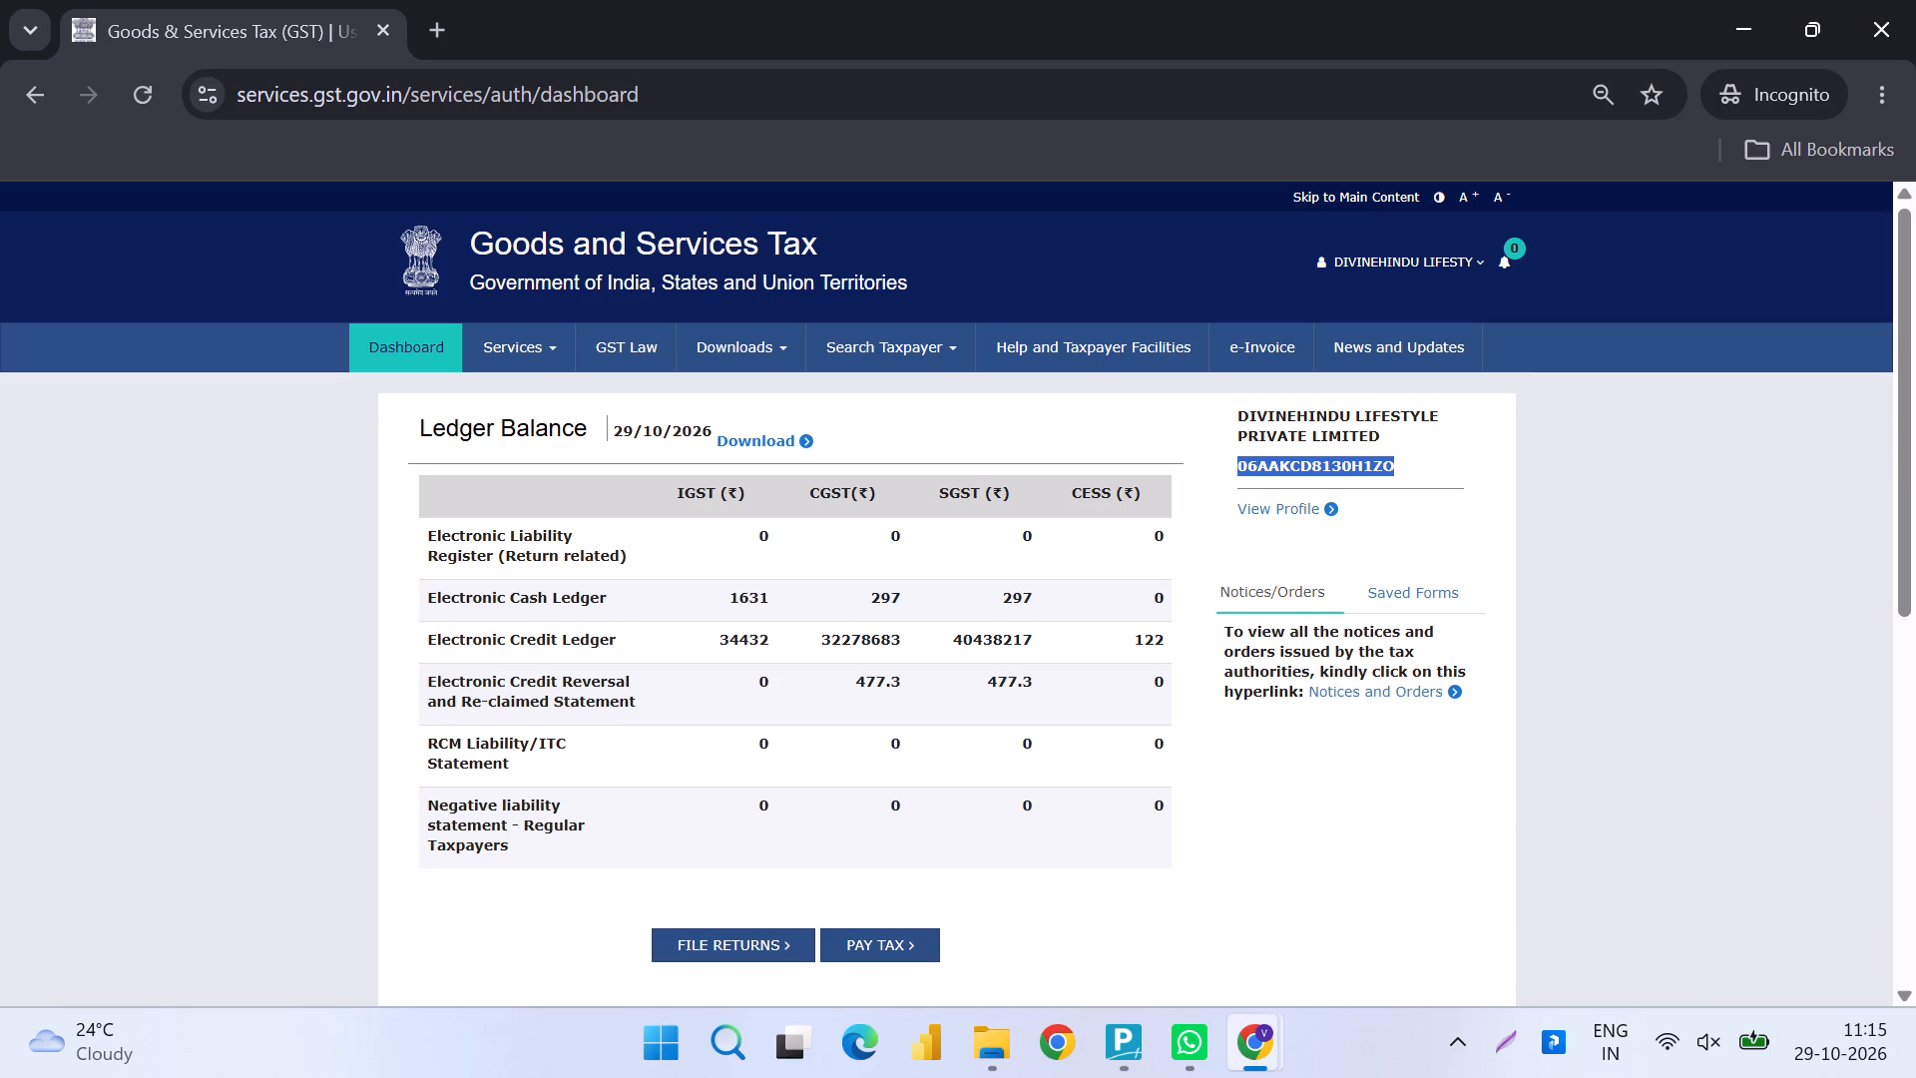
Return to the PMT-09 form and save the same-PAN GSTIN starting with 06 and ending in 1ZO as the transferee.
{"action": "key", "text": "alt+Tab"}
{"action": "key", "text": "alt+Tab"}
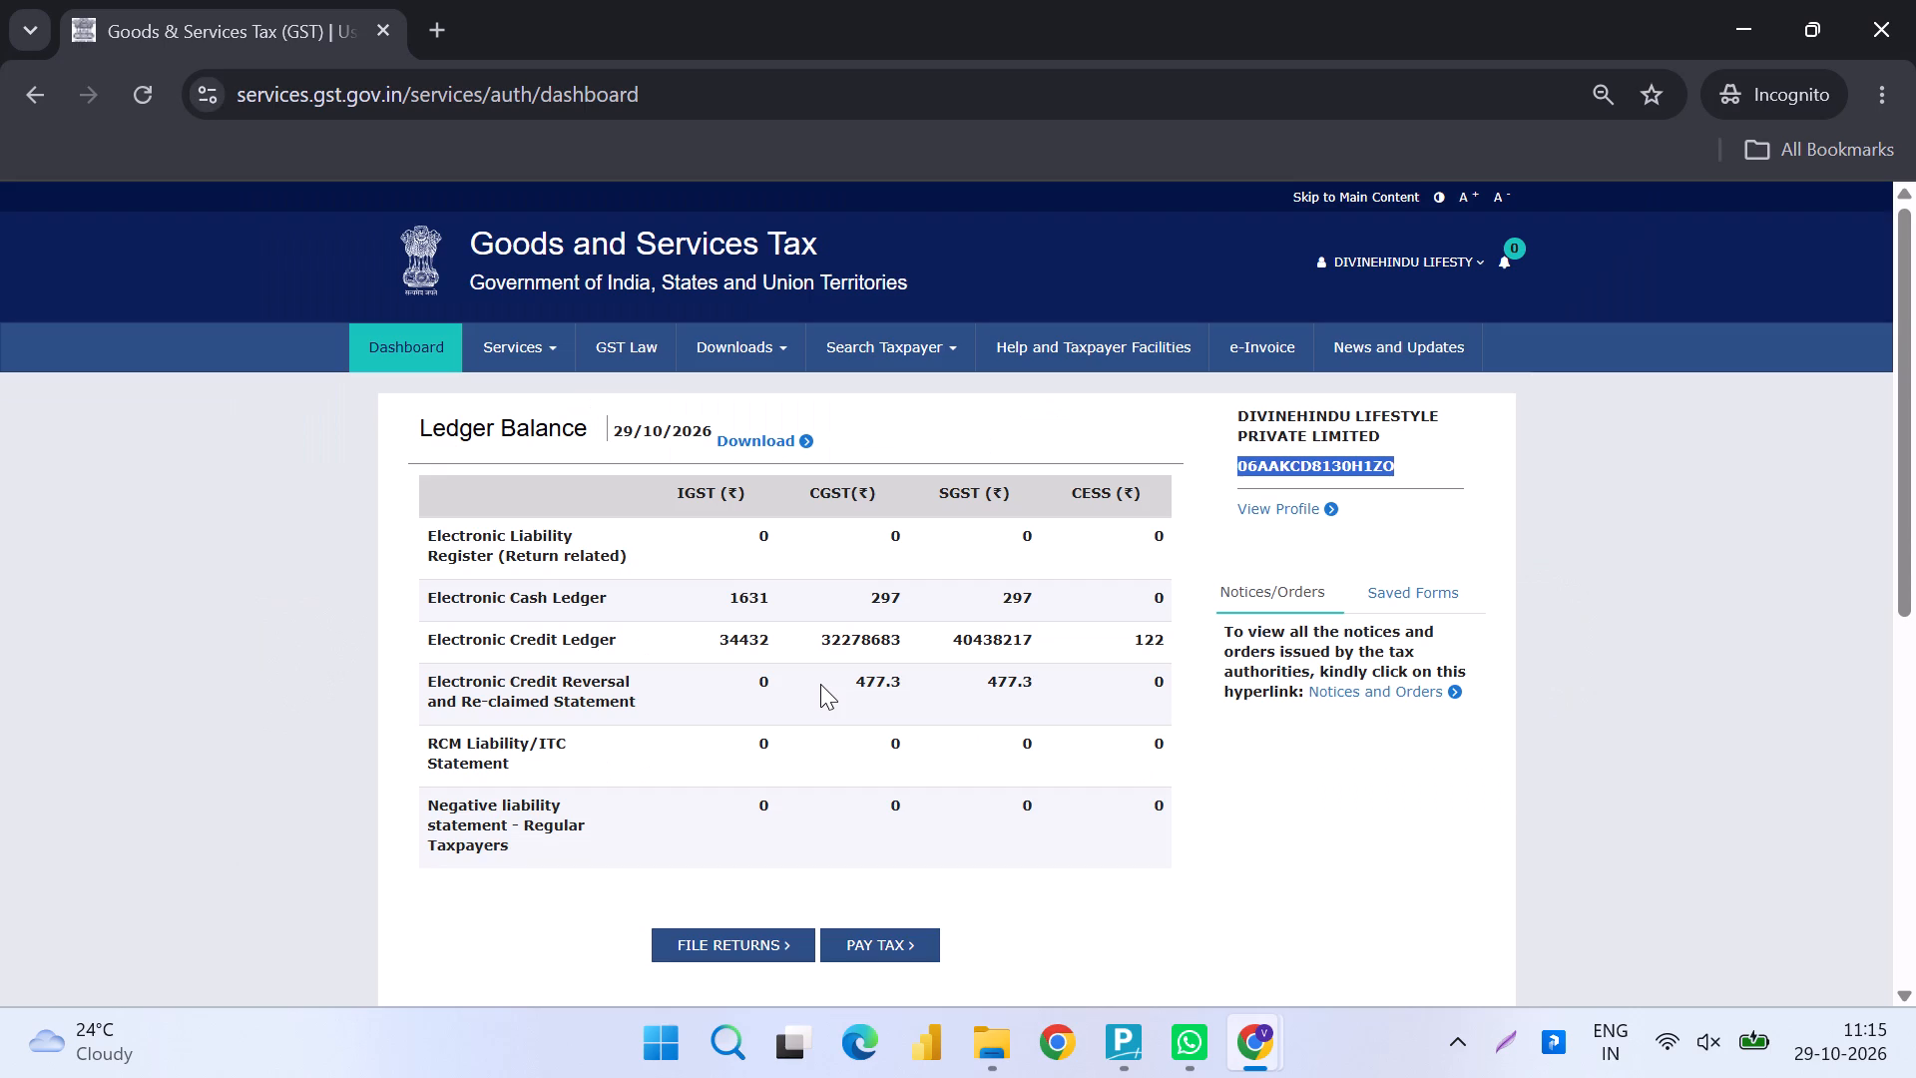
{"action": "key", "text": "alt+Tab"}
{"action": "left_click", "coordinate": [820, 684]}
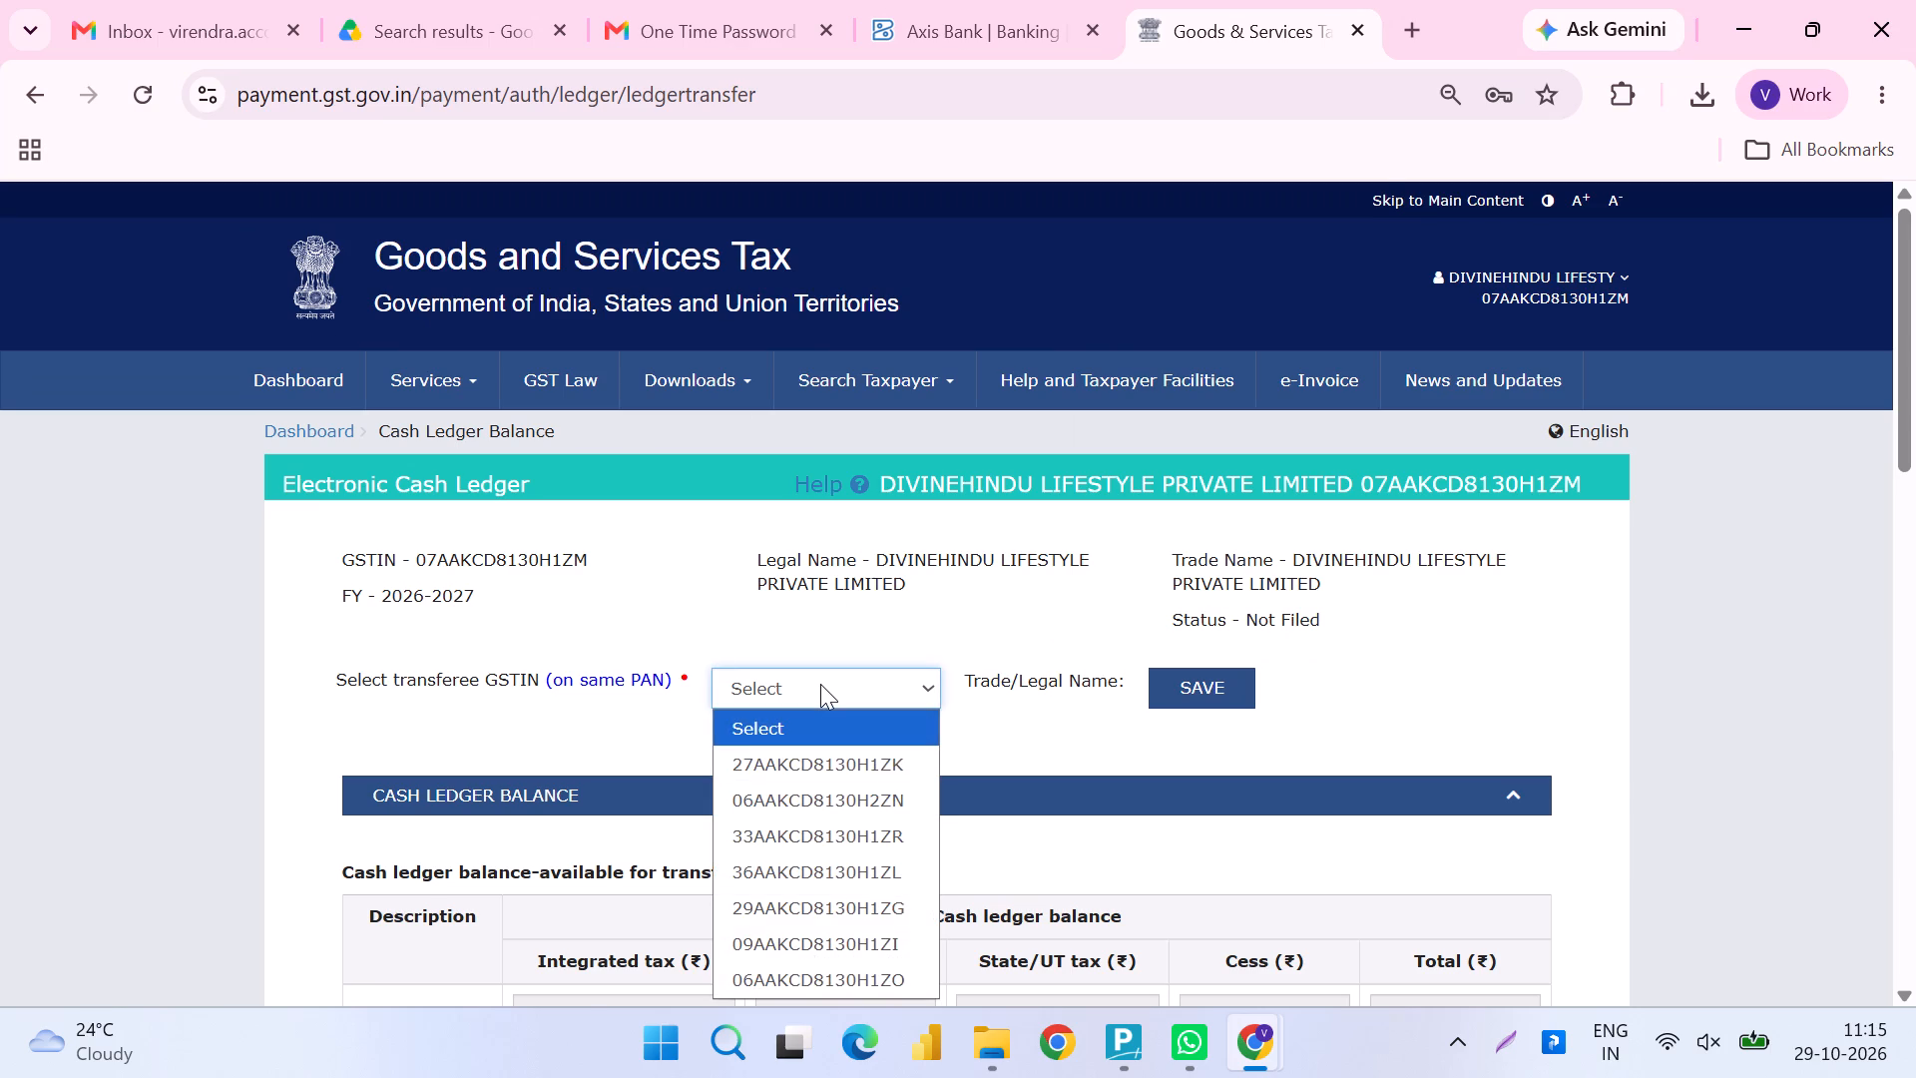
{"action": "left_click", "coordinate": [847, 969]}
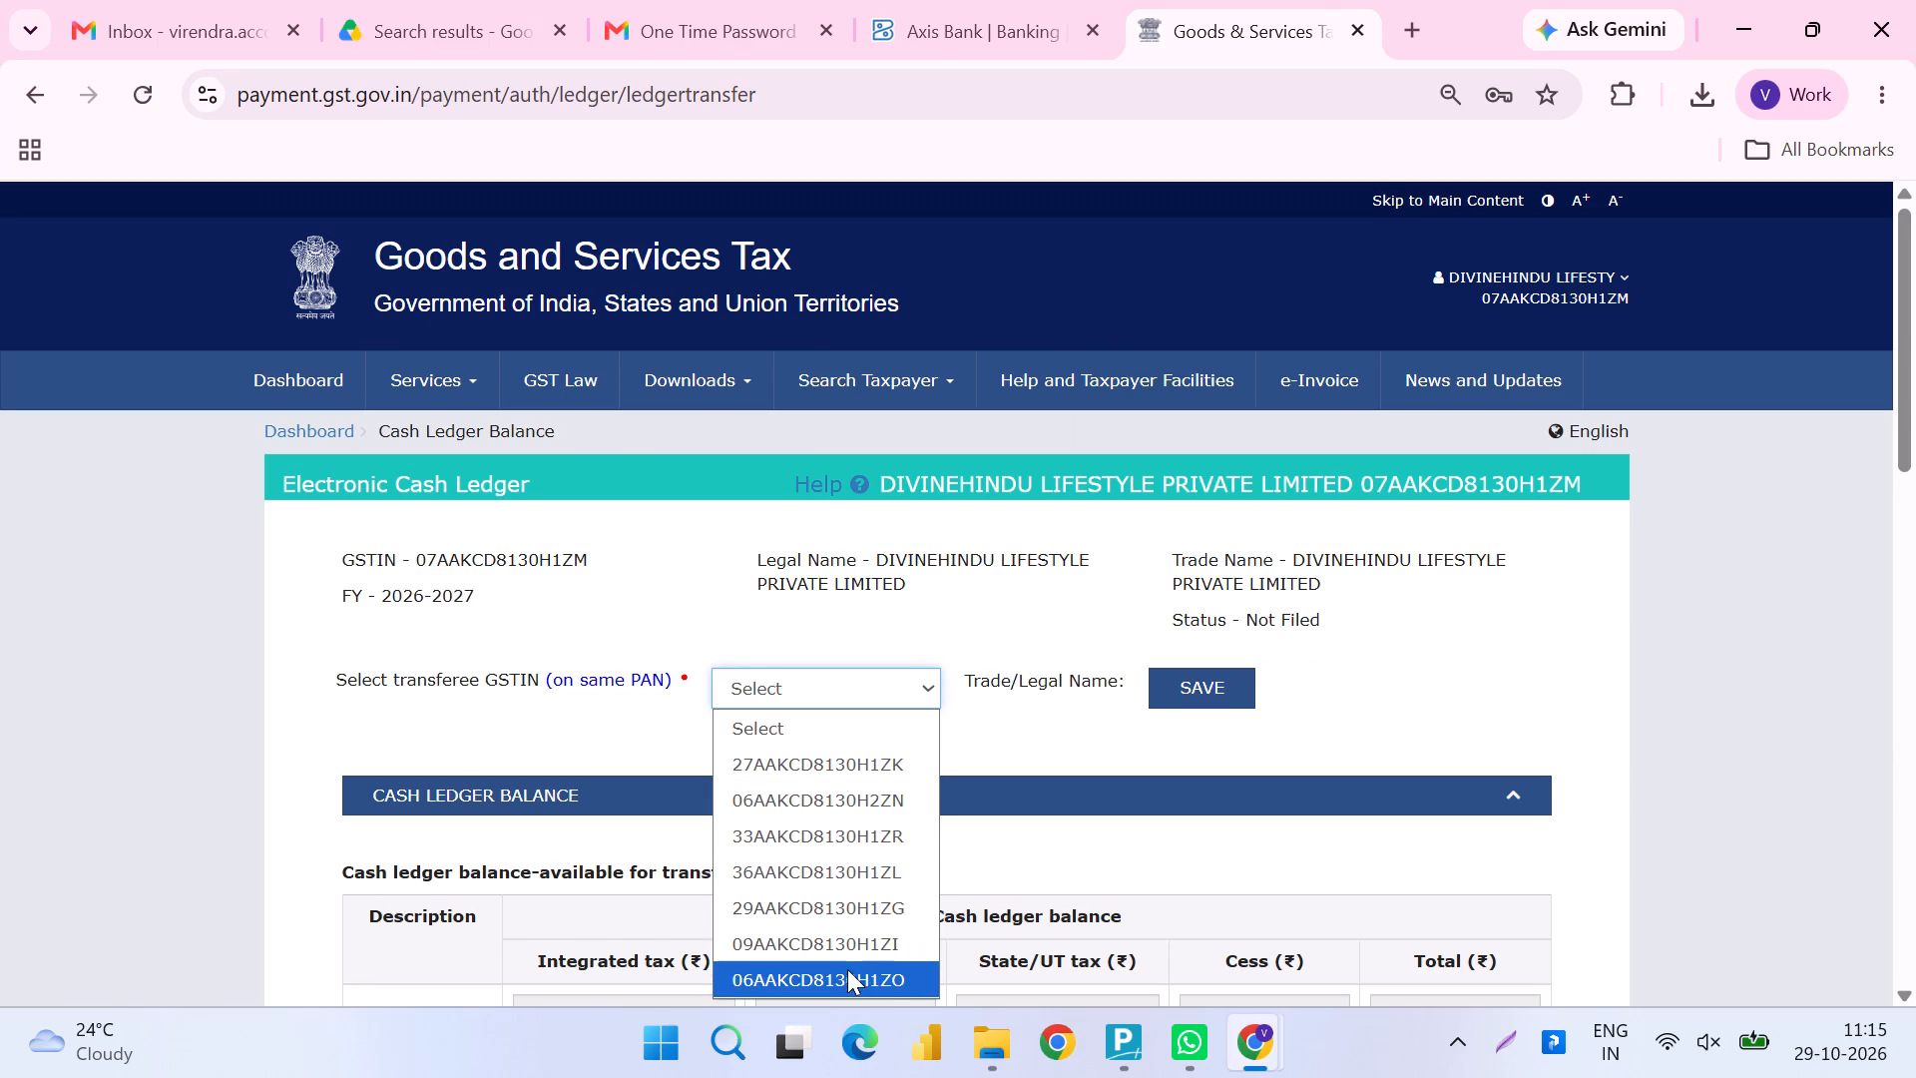
{"action": "left_click", "coordinate": [1479, 671]}
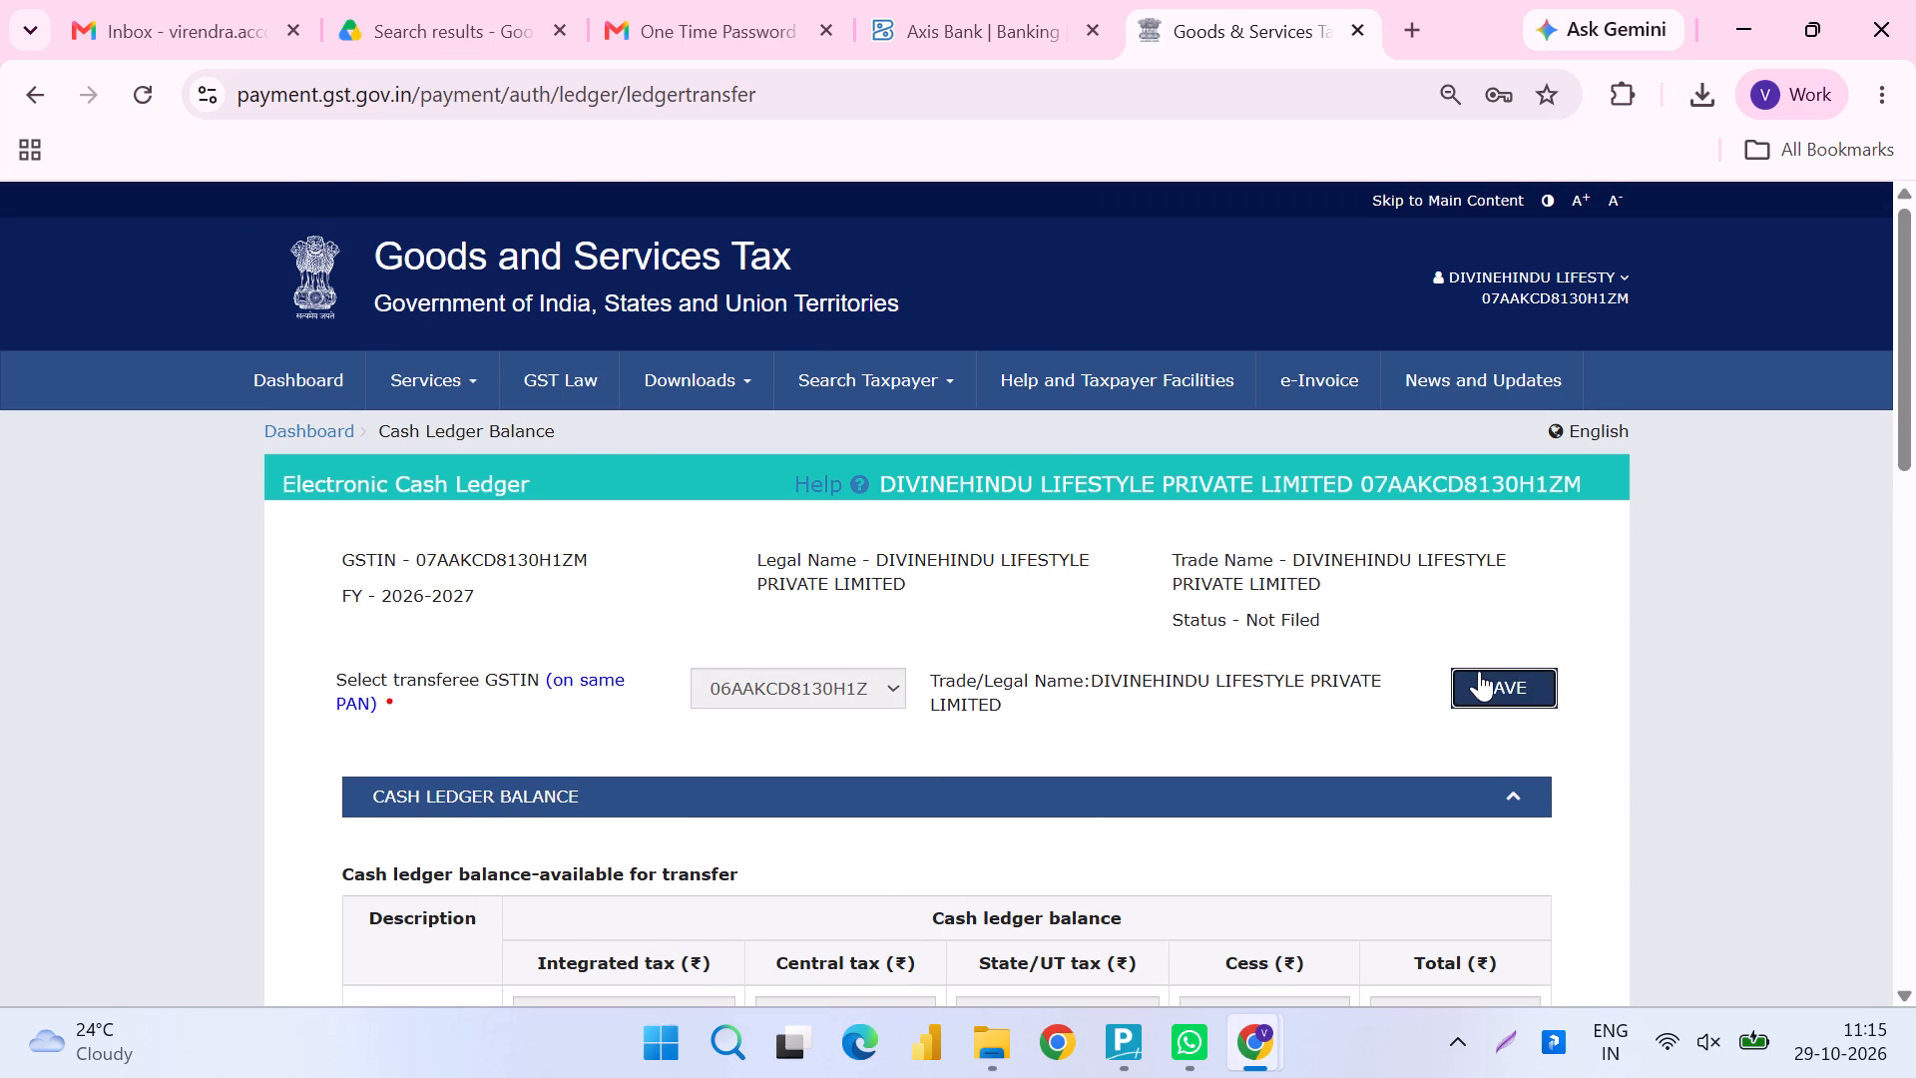
{"action": "scroll", "coordinate": [1479, 671], "scroll_direction": "down", "scroll_amount": 9}
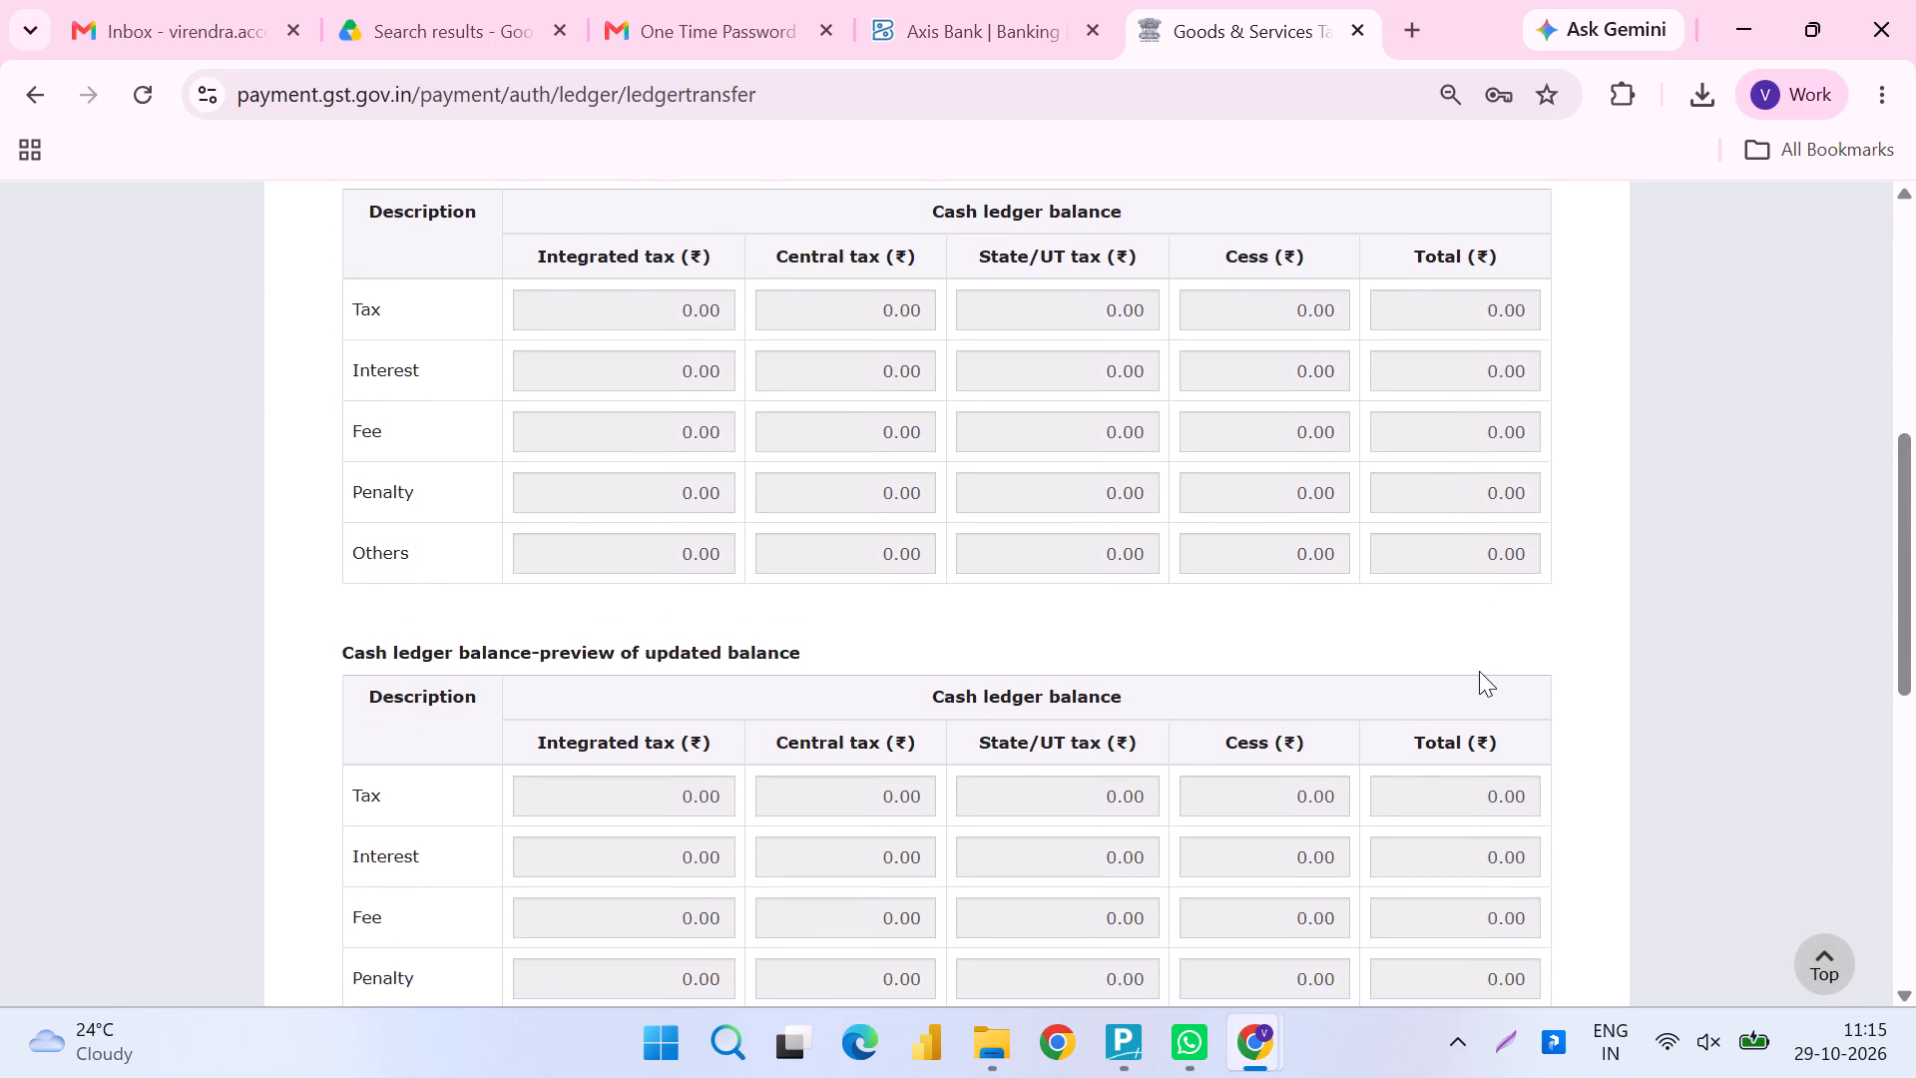
{"action": "scroll", "coordinate": [1479, 671], "scroll_direction": "down", "scroll_amount": 2}
{"action": "scroll", "coordinate": [1479, 671], "scroll_direction": "up", "scroll_amount": 2}
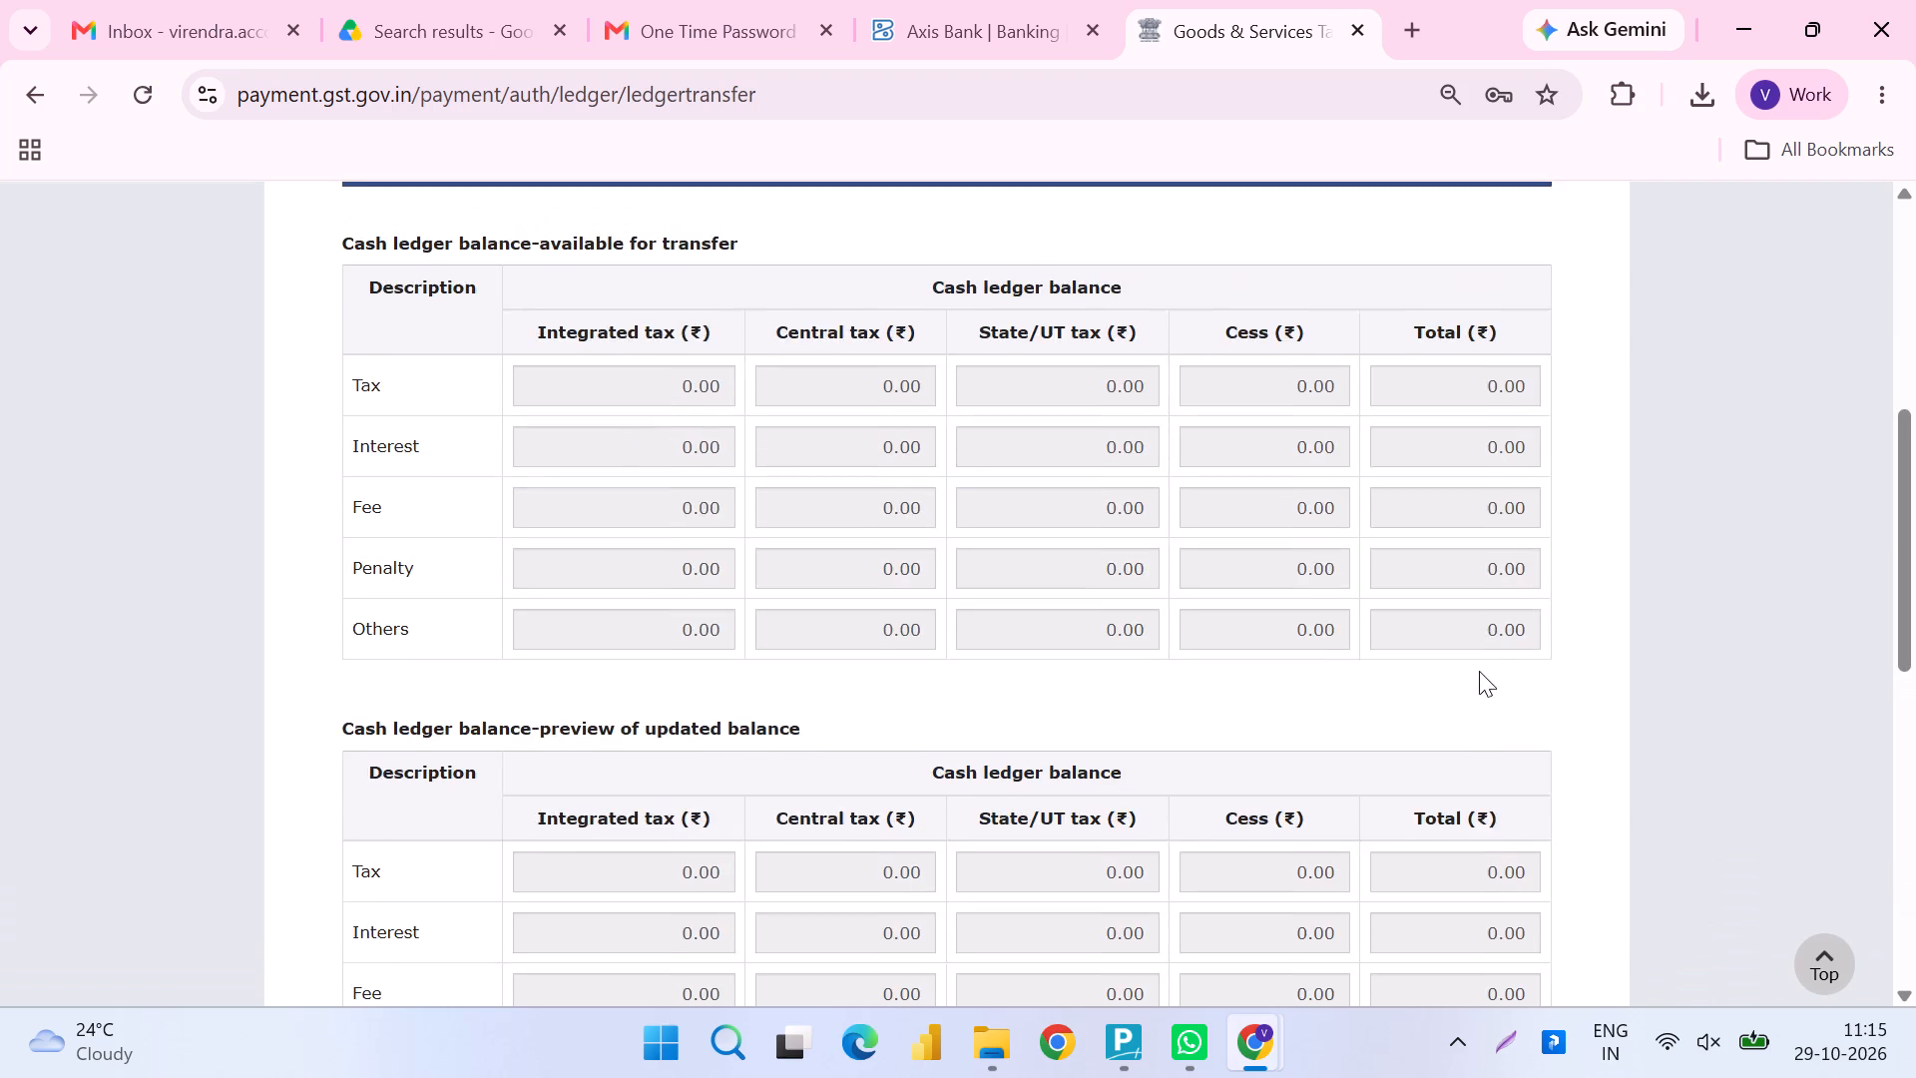
{"action": "scroll", "coordinate": [1479, 671], "scroll_direction": "up", "scroll_amount": 3}
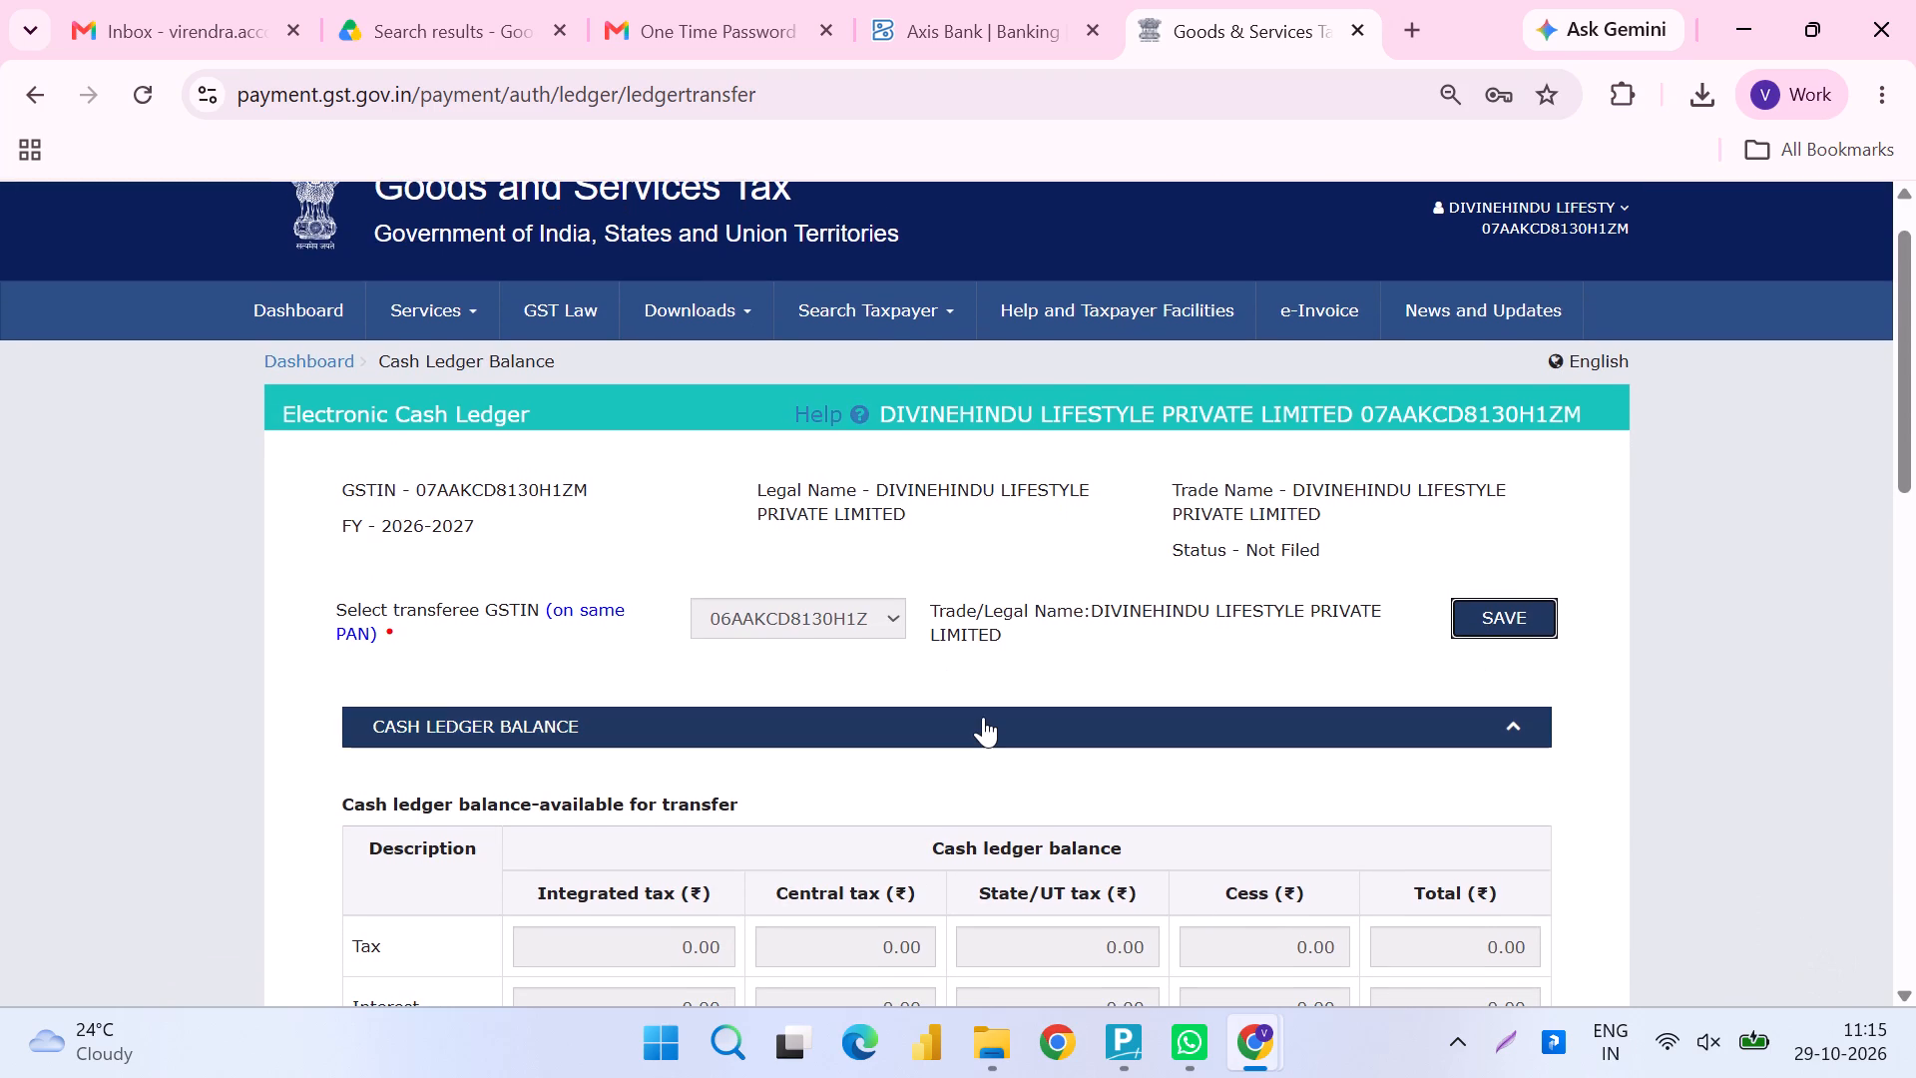
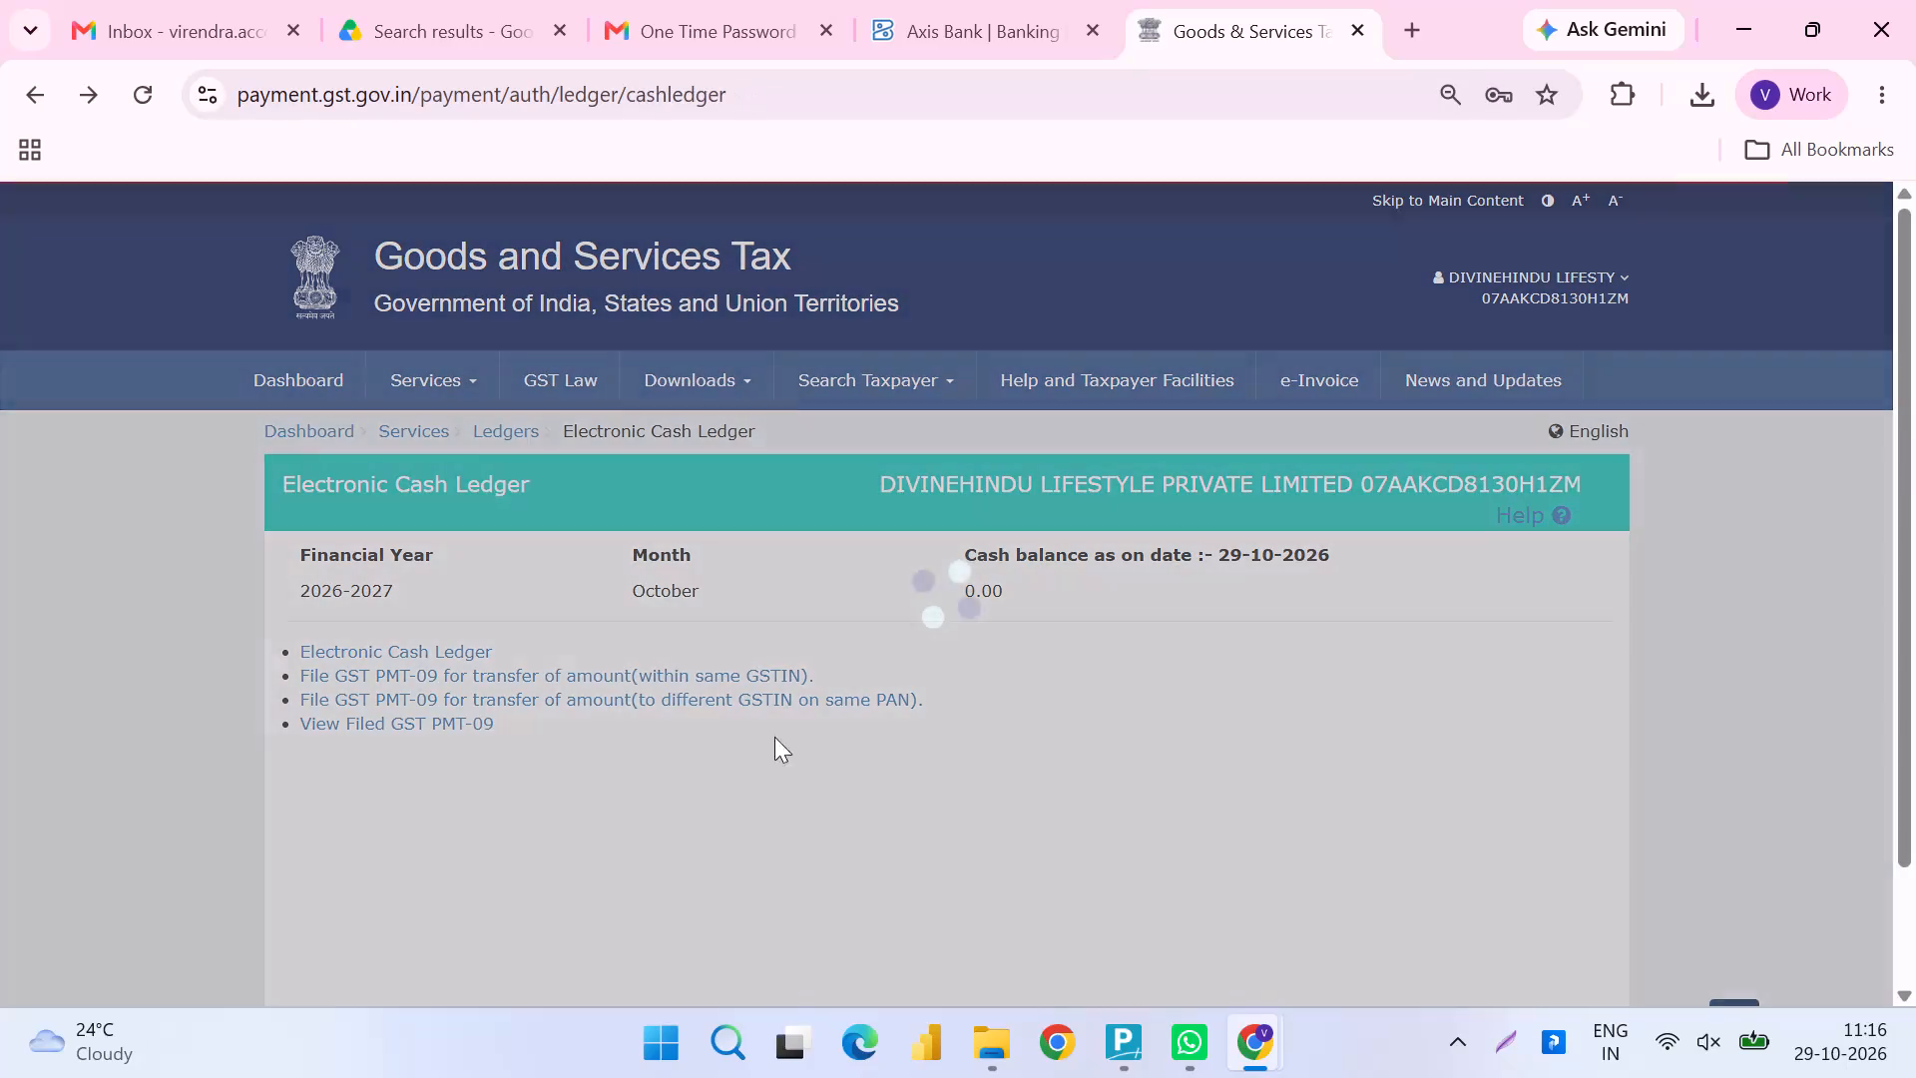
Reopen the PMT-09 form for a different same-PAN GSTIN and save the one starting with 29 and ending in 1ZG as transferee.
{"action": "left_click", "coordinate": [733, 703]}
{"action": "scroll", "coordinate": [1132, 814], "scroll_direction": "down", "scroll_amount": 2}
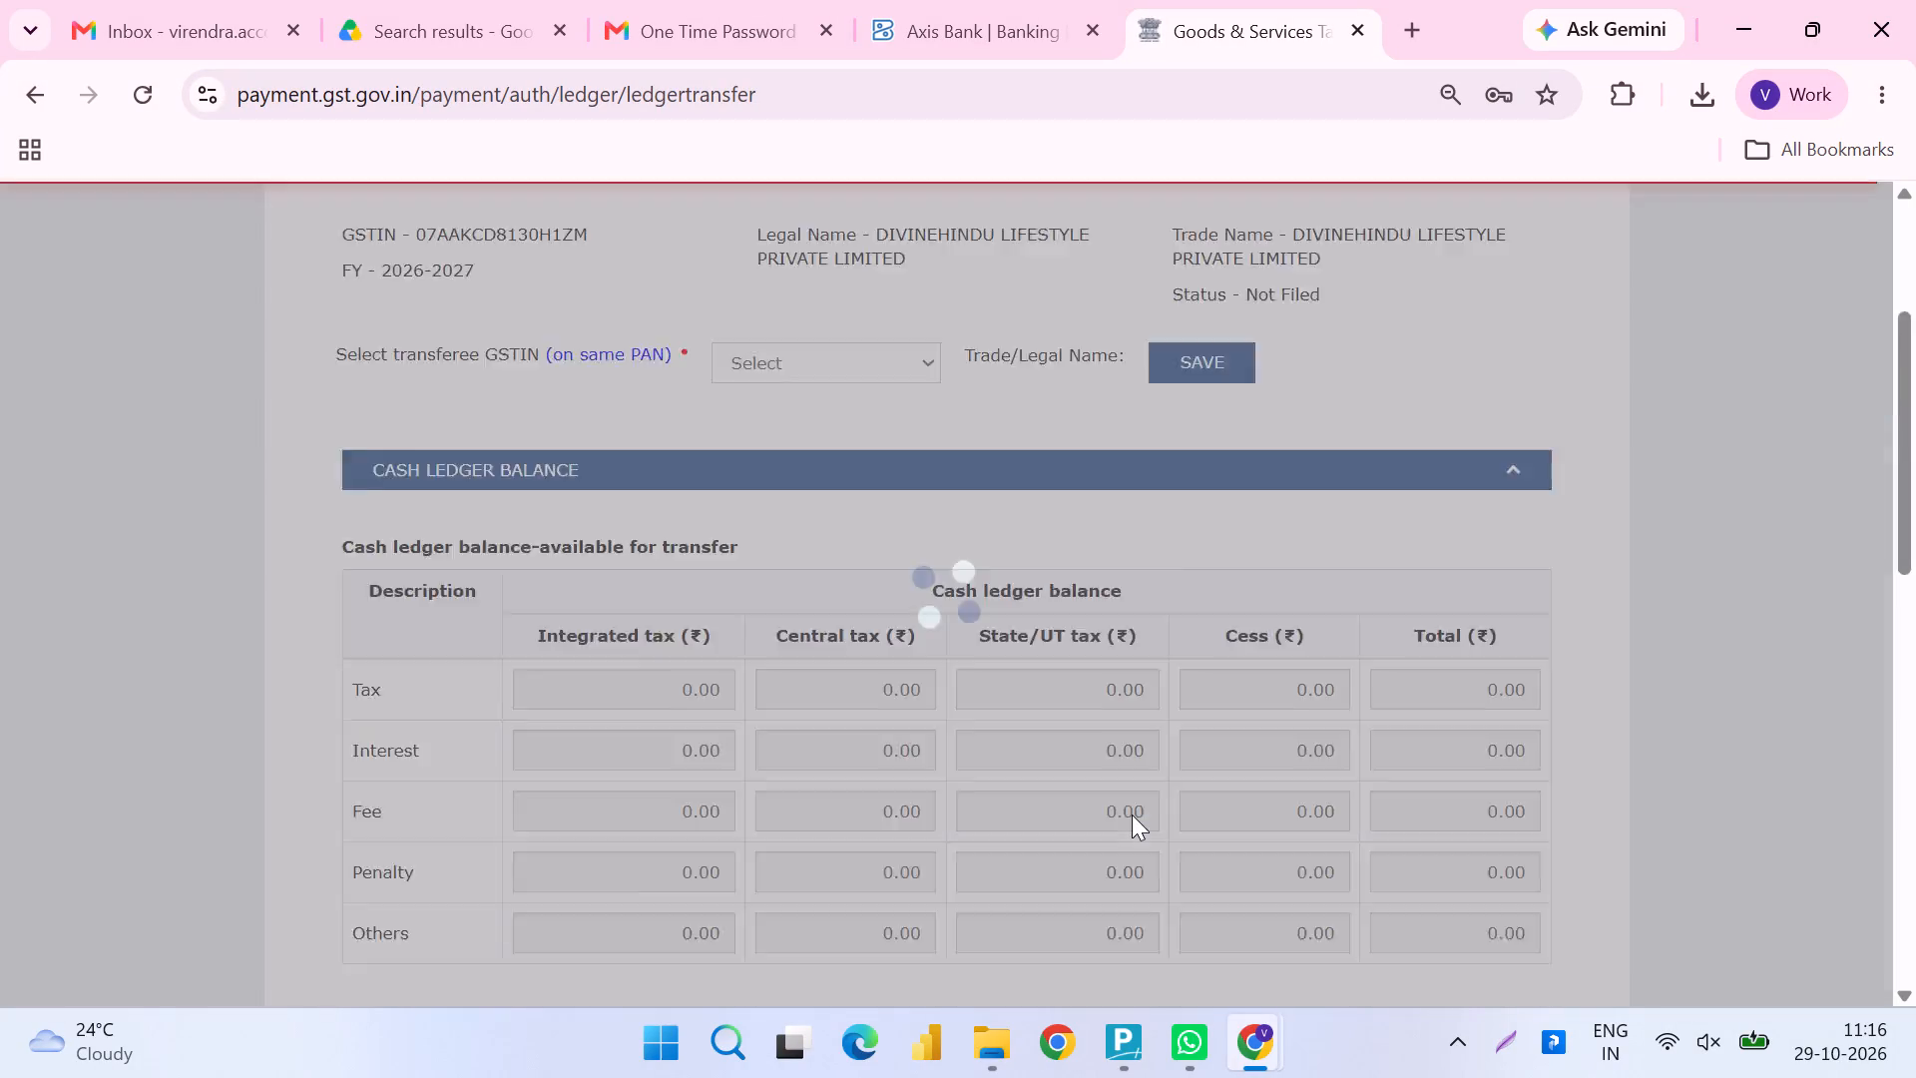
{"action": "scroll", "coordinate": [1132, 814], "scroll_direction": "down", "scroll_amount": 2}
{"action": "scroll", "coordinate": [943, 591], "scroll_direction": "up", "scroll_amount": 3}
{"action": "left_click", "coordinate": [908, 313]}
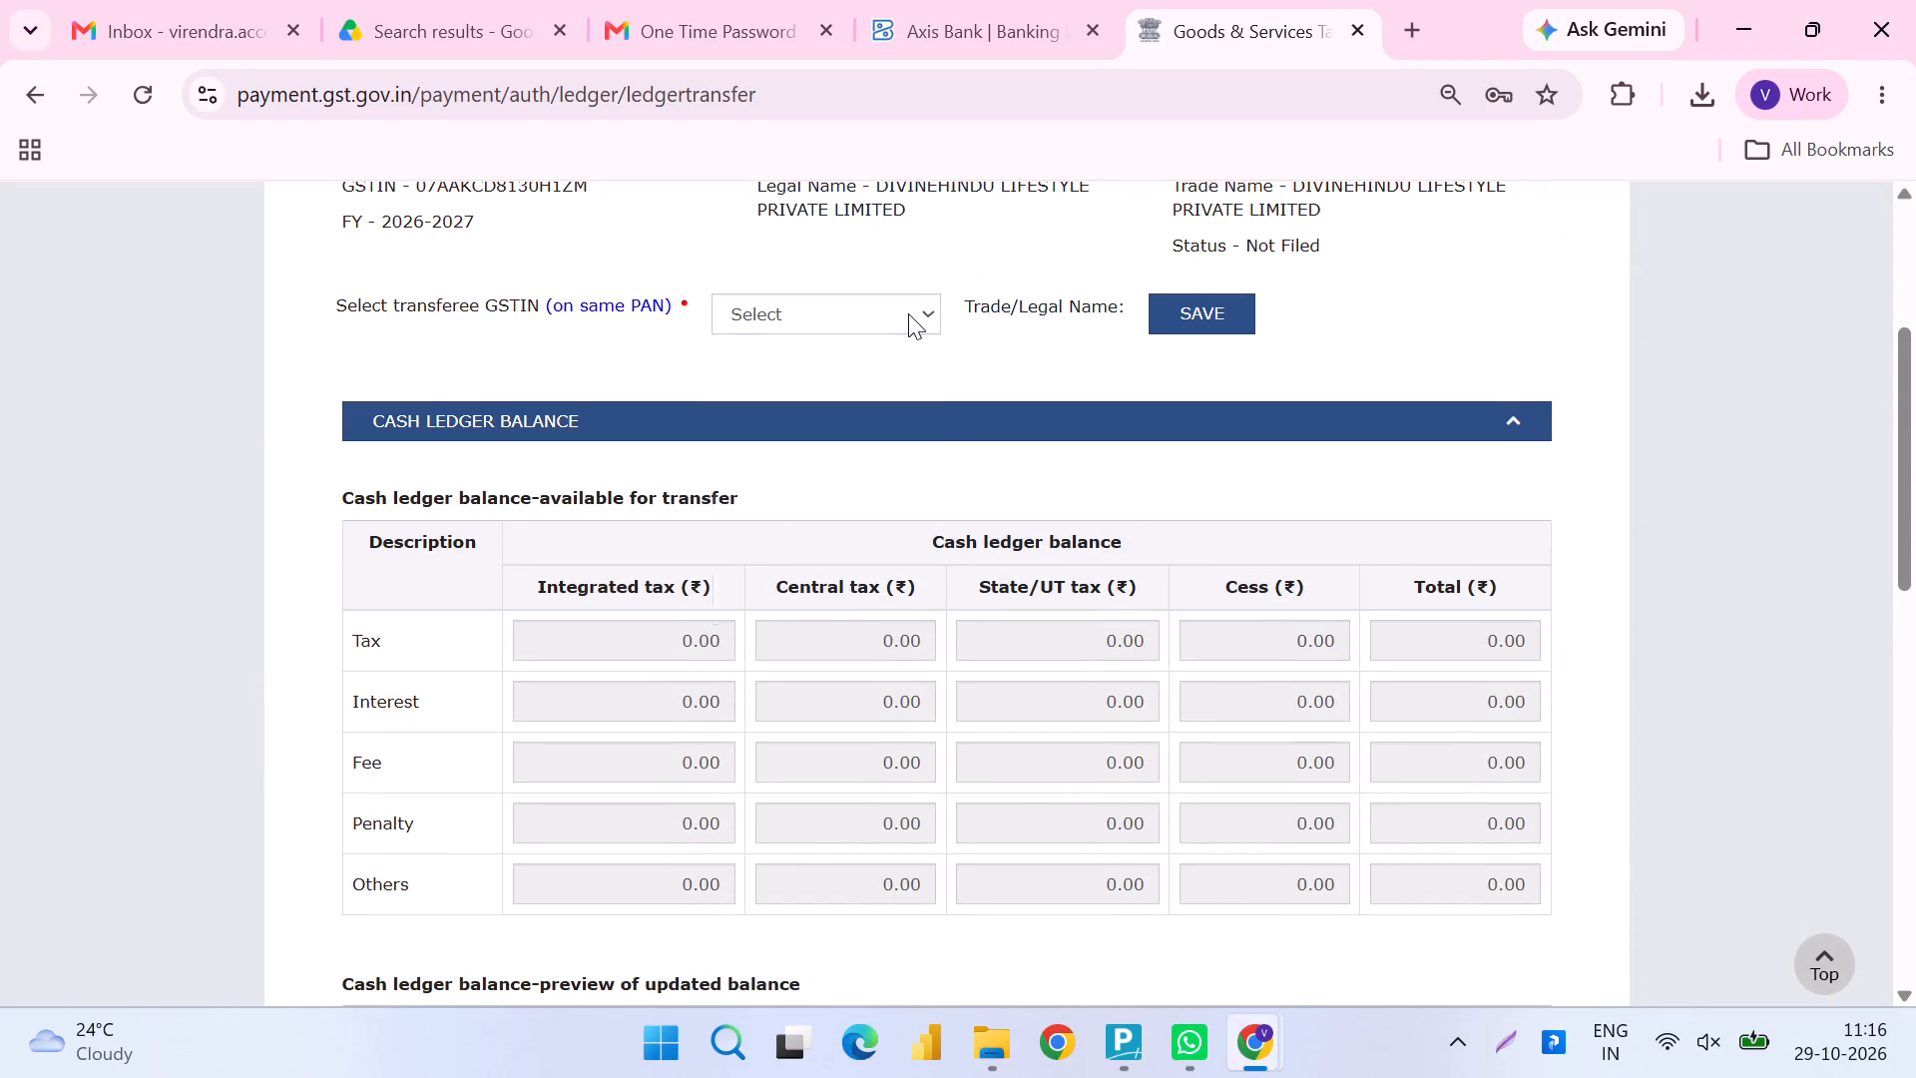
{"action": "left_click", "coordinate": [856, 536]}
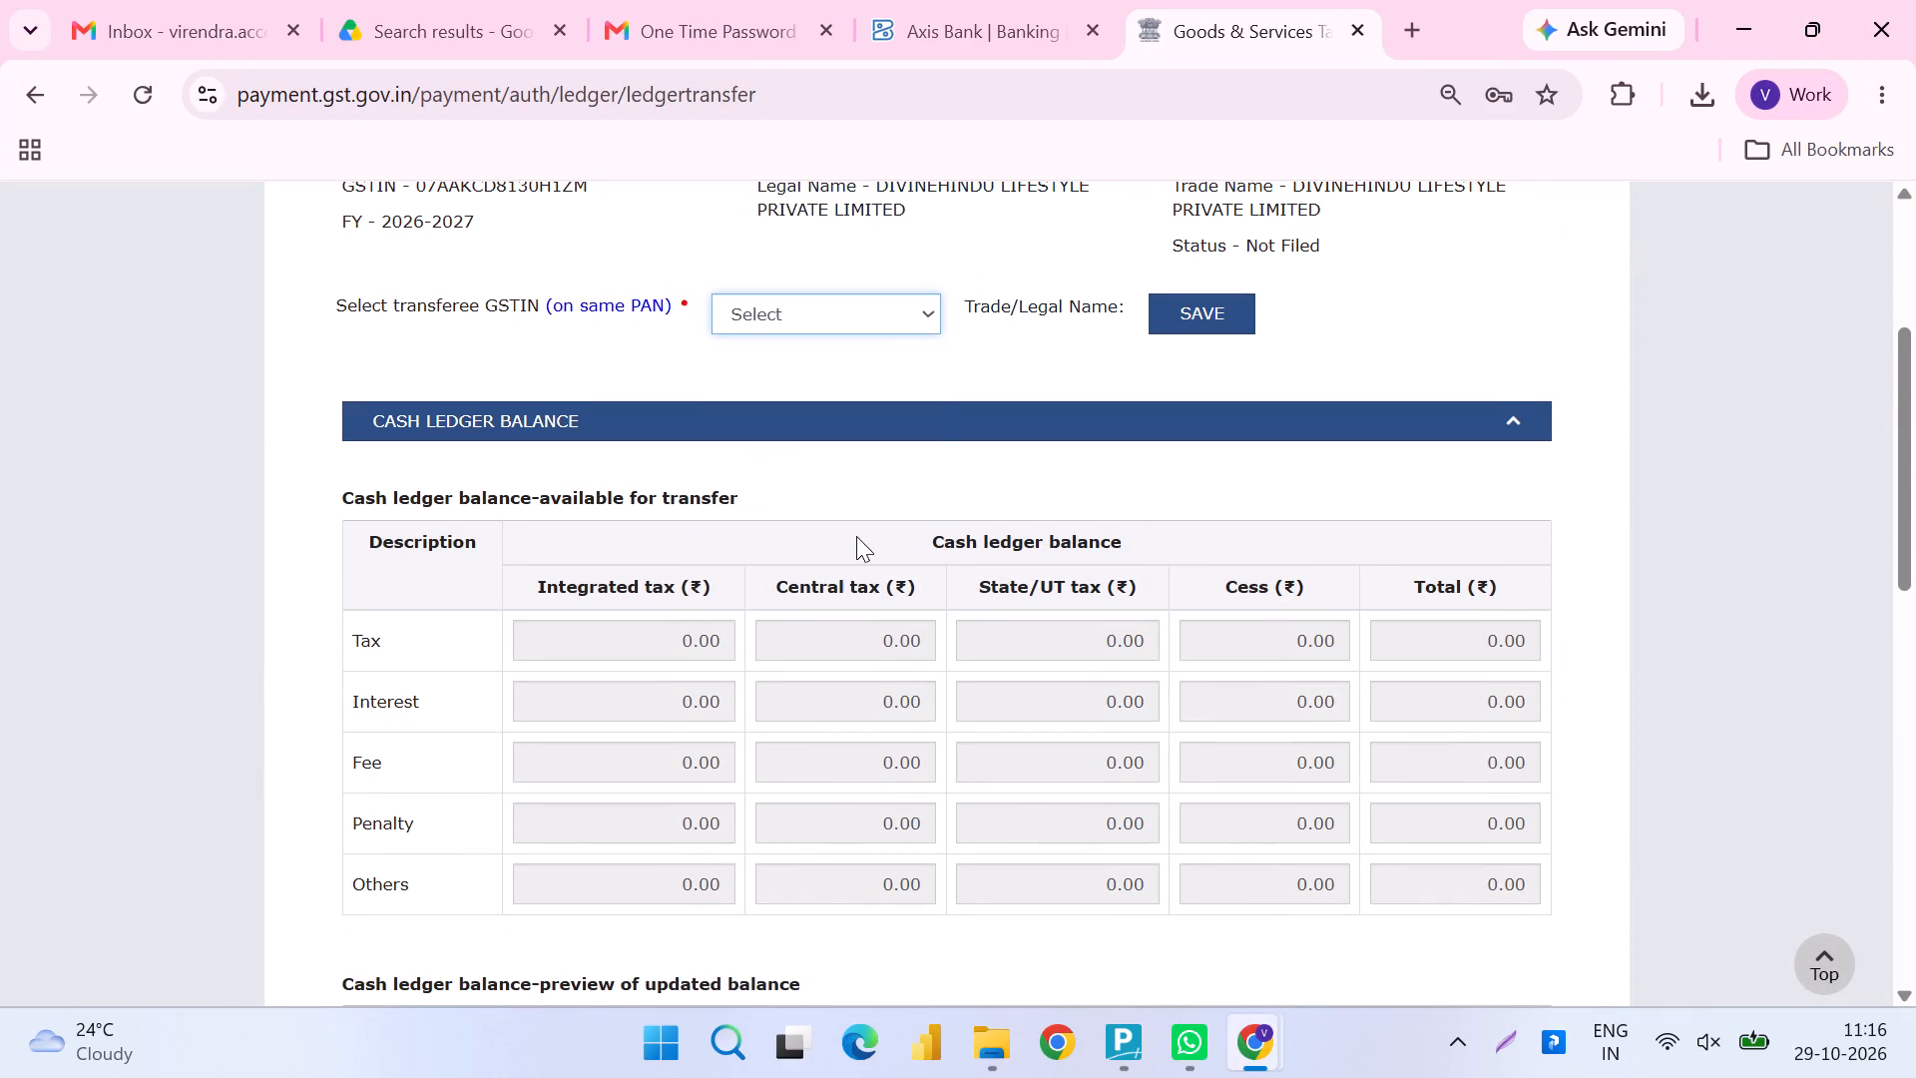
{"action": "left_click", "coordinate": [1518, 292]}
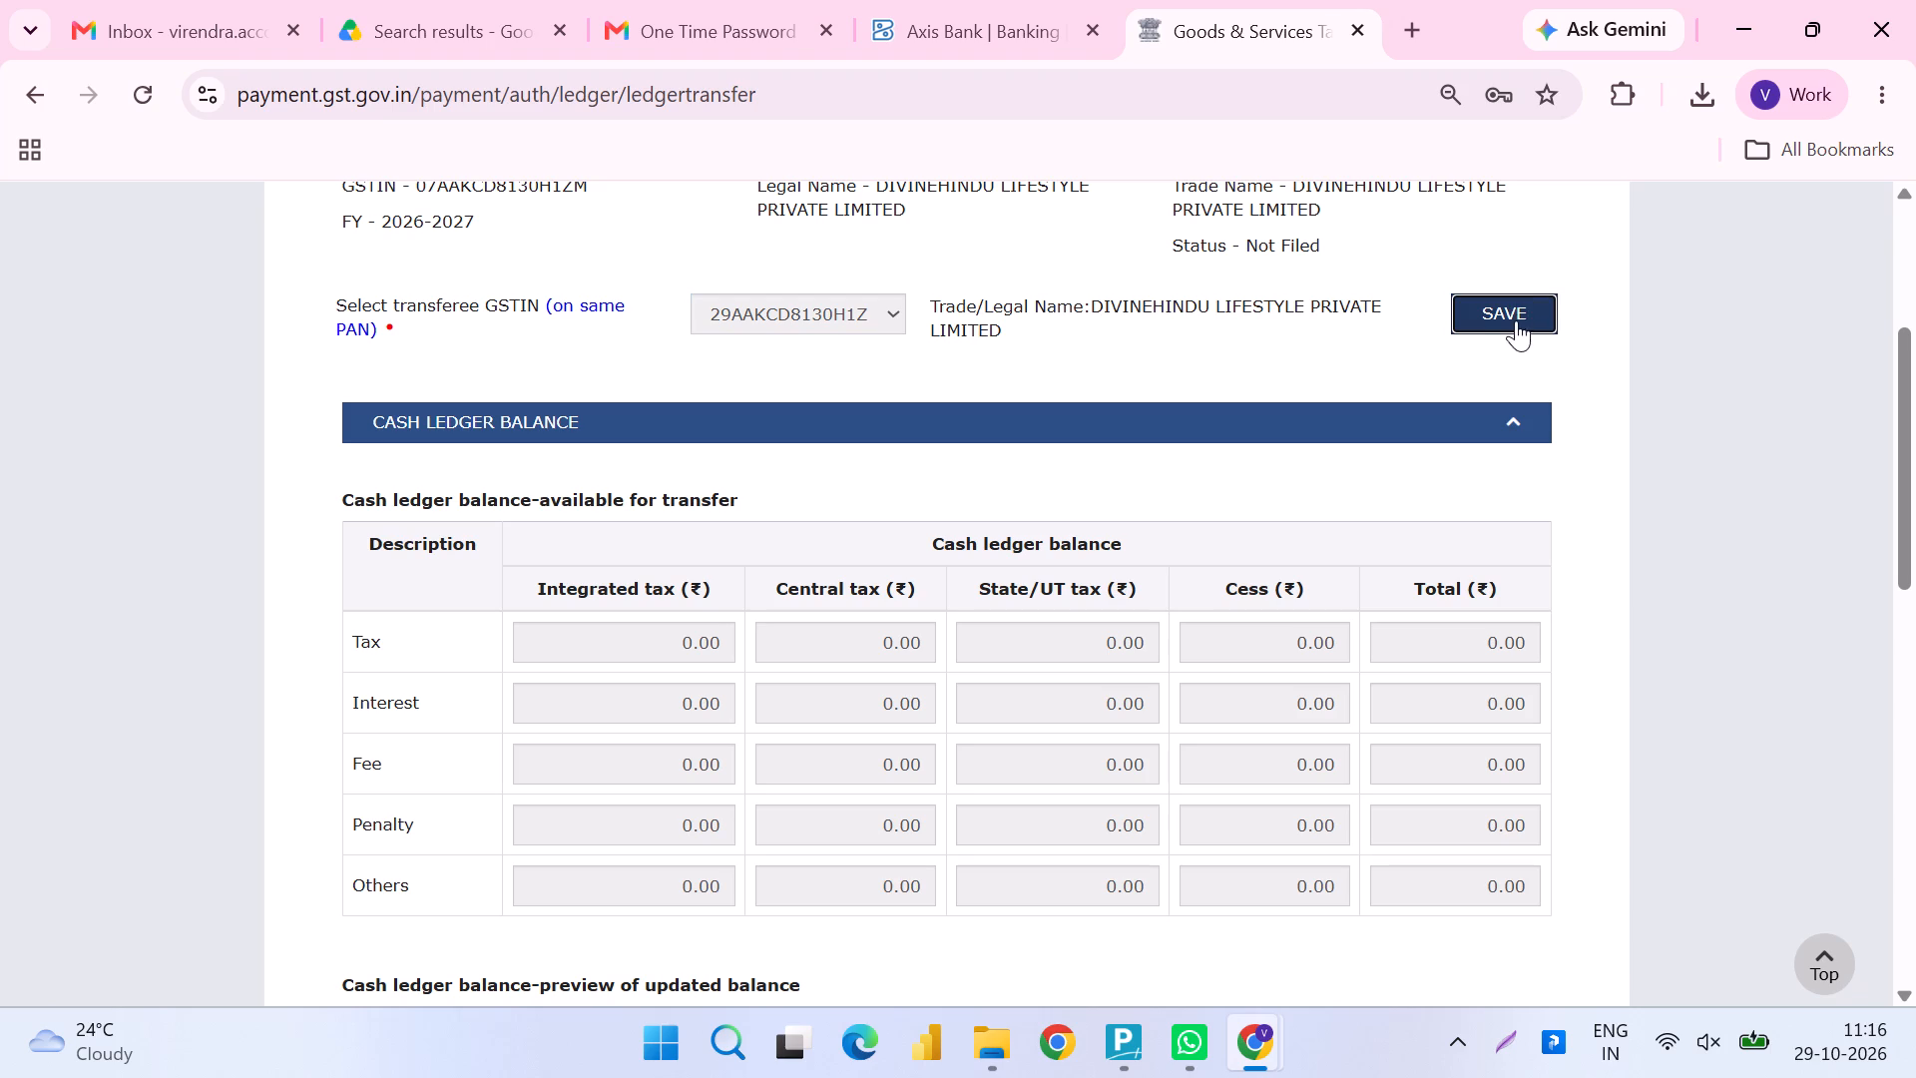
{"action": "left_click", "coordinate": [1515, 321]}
Select IGST and Tax as the source heads in the add-record table to check the available amount, and return to the cash ledger page.
{"action": "scroll", "coordinate": [1515, 321], "scroll_direction": "down", "scroll_amount": 6}
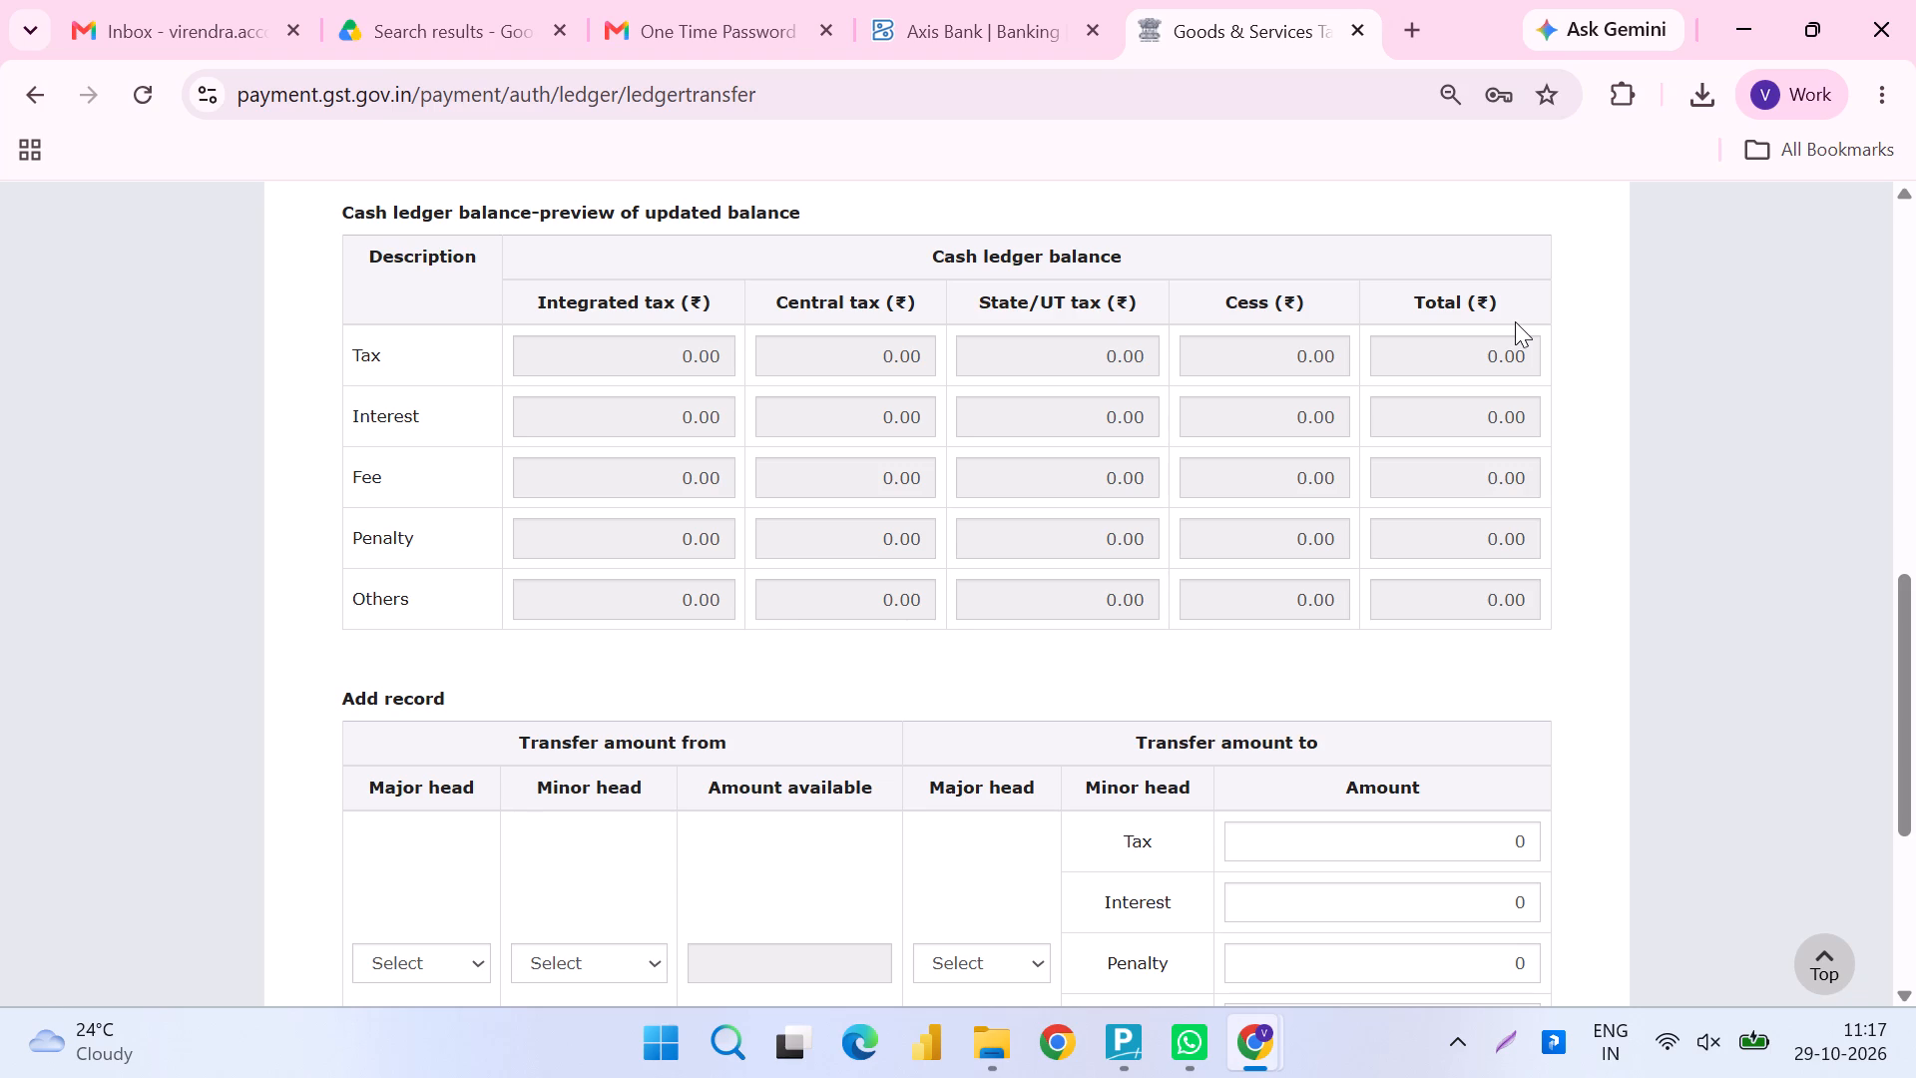
{"action": "scroll", "coordinate": [1515, 321], "scroll_direction": "down", "scroll_amount": 3}
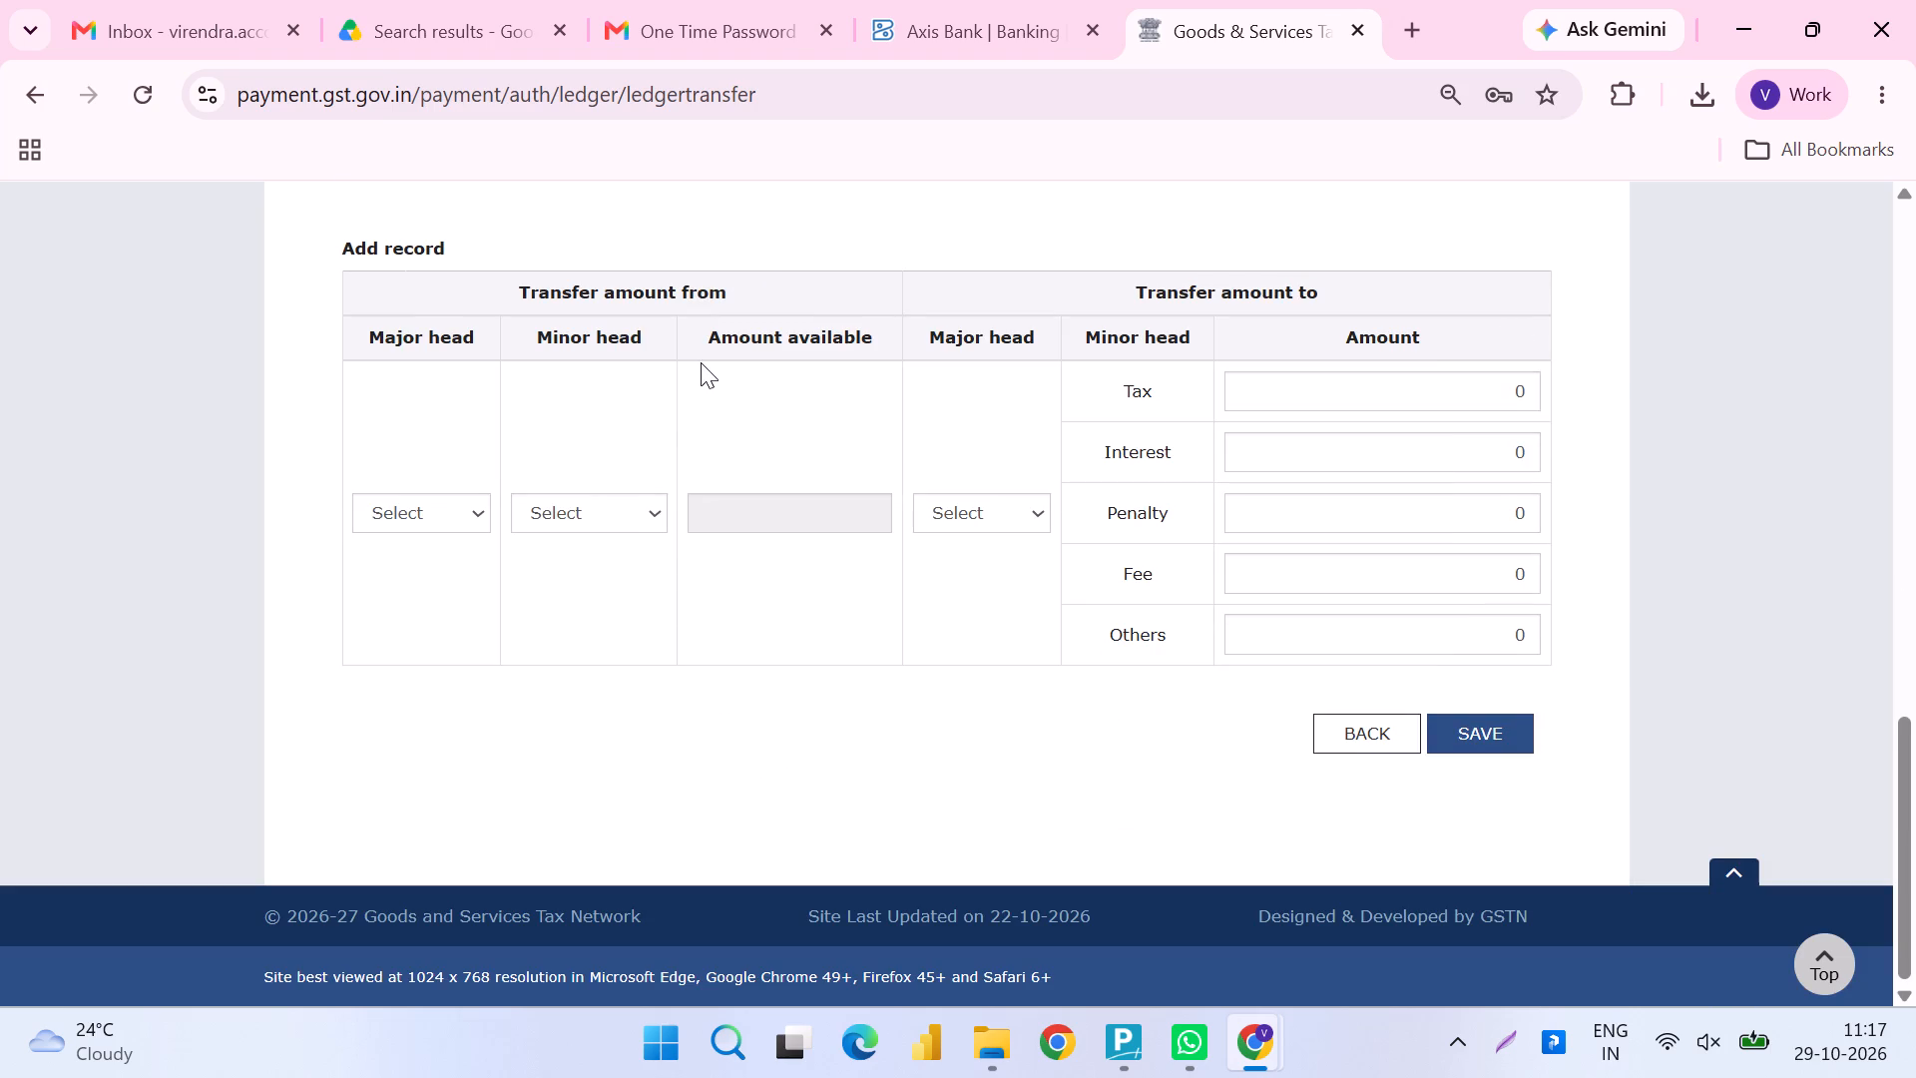
{"action": "left_click", "coordinate": [423, 501]}
{"action": "left_click", "coordinate": [413, 587]}
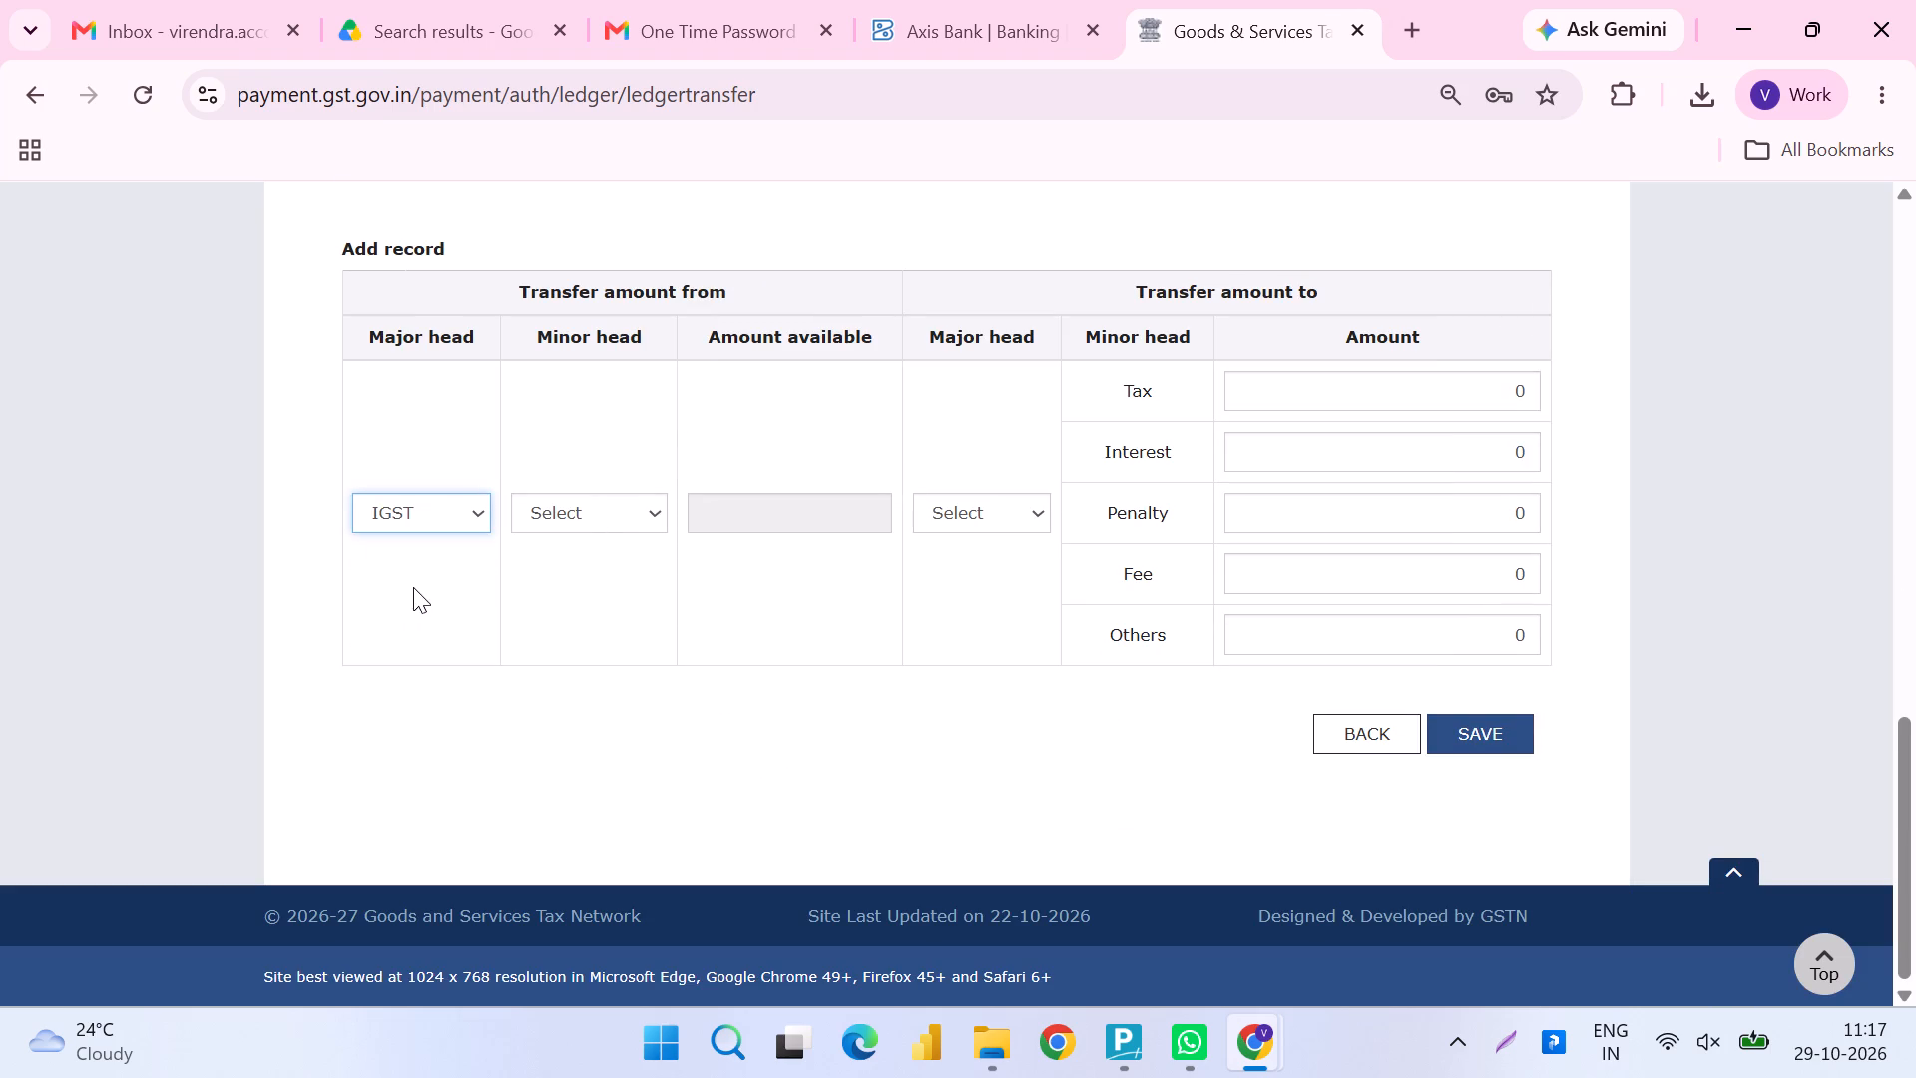
{"action": "left_click", "coordinate": [600, 520]}
{"action": "left_click", "coordinate": [587, 598]}
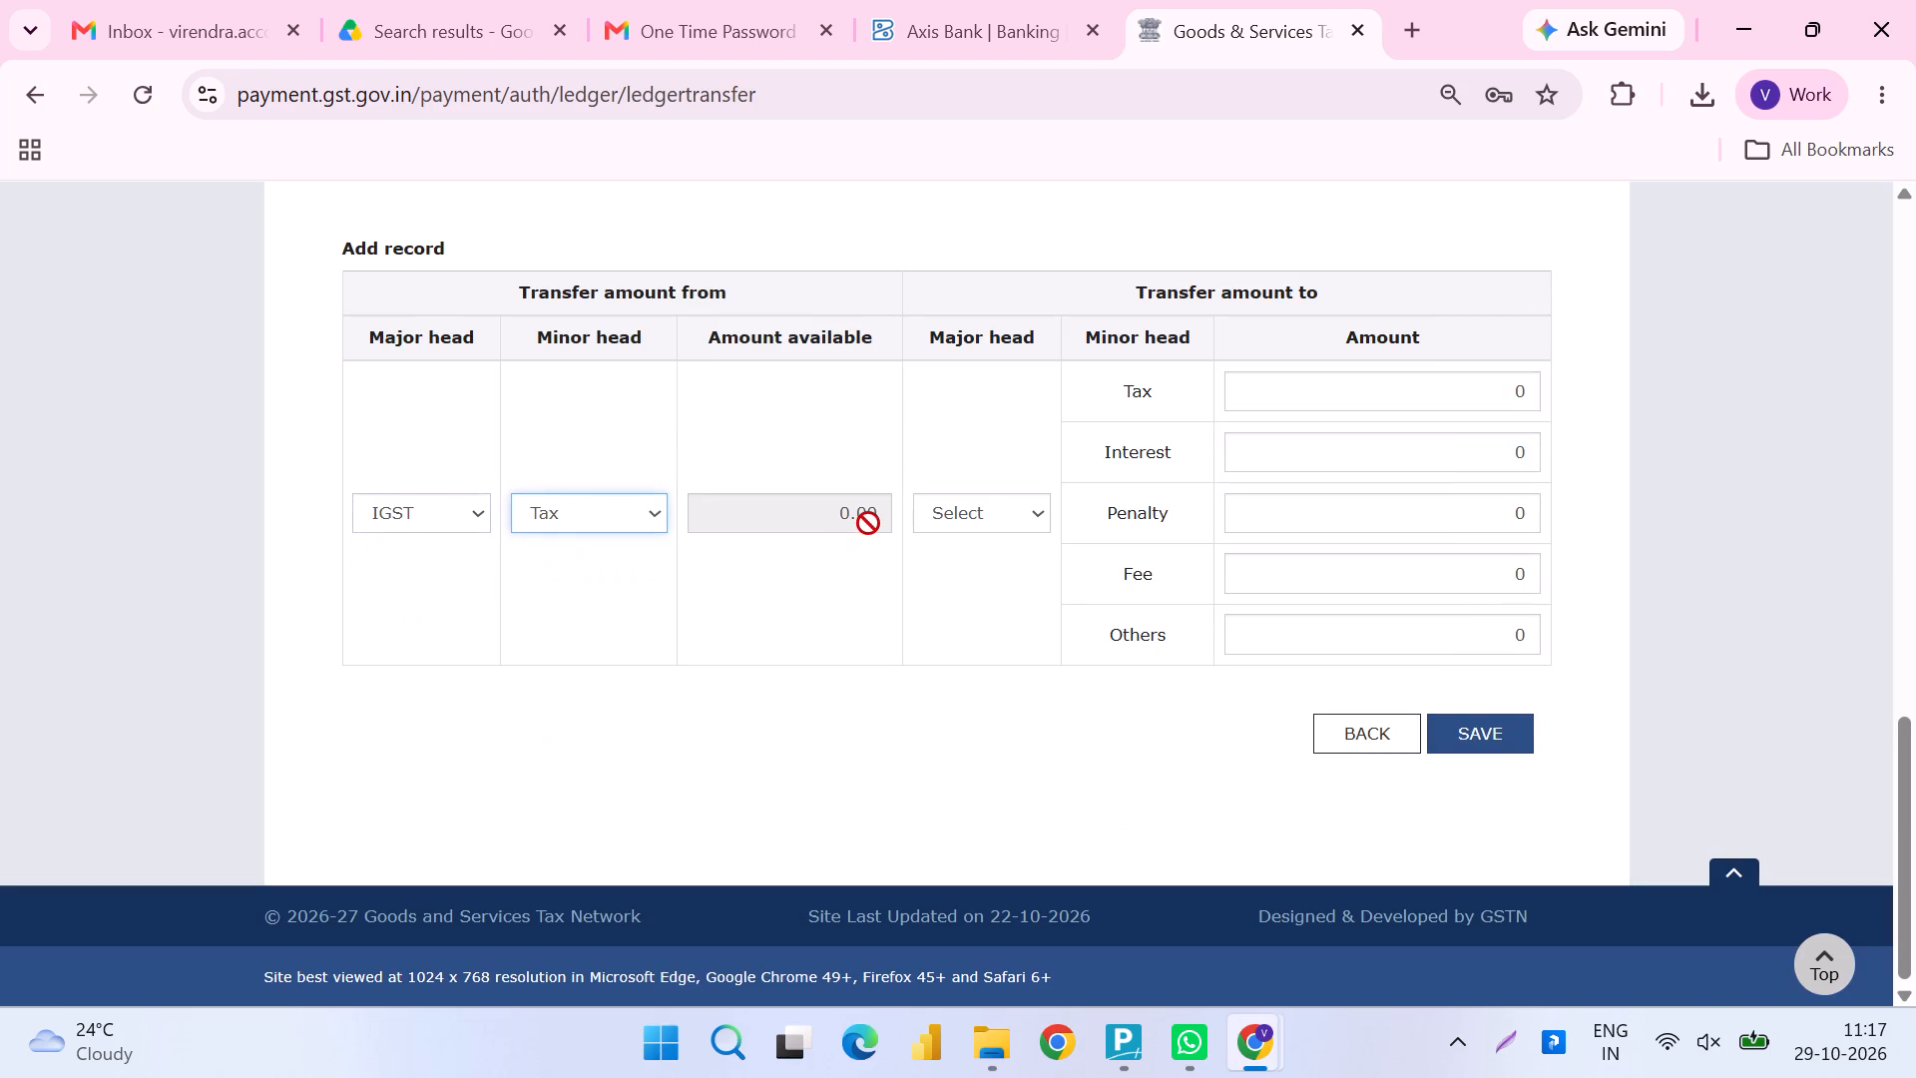
{"action": "left_click", "coordinate": [868, 523]}
{"action": "scroll", "coordinate": [1064, 525], "scroll_direction": "up", "scroll_amount": 8}
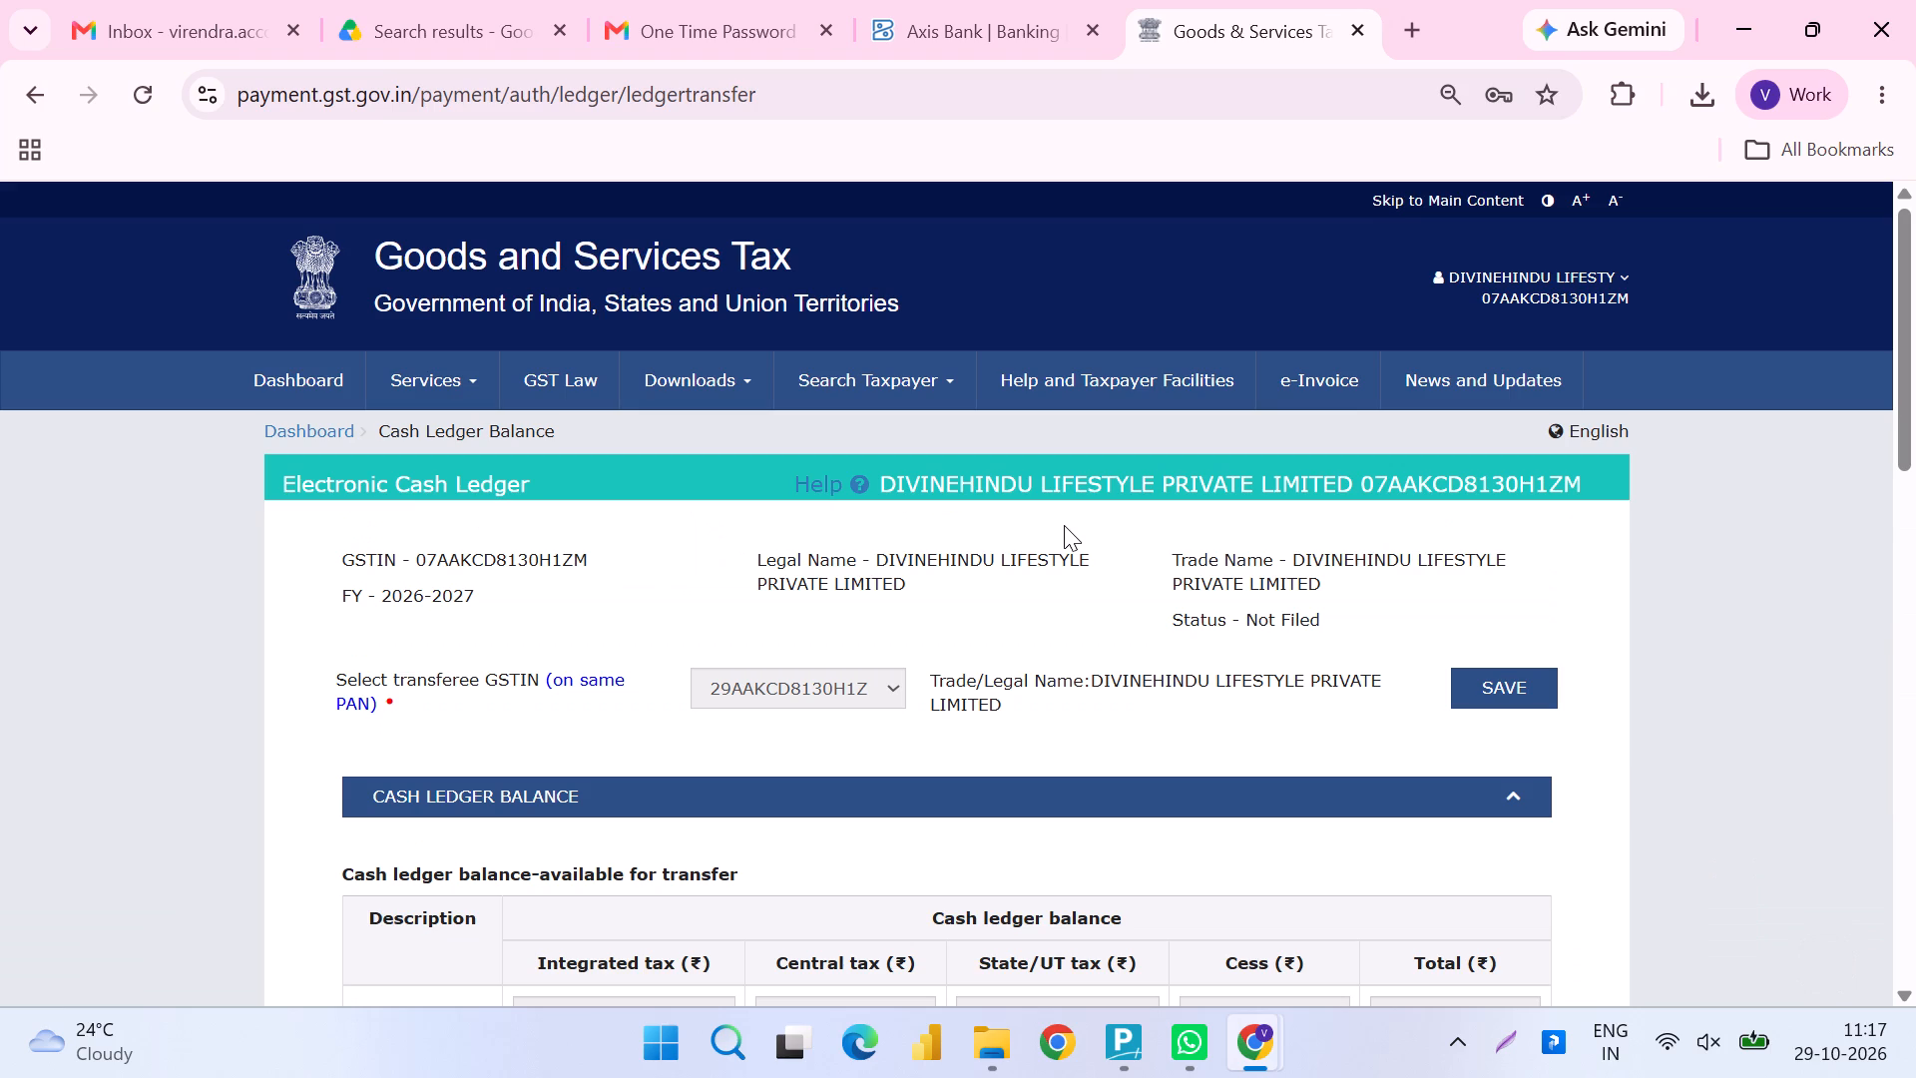
{"action": "scroll", "coordinate": [1064, 525], "scroll_direction": "right", "scroll_amount": 10}
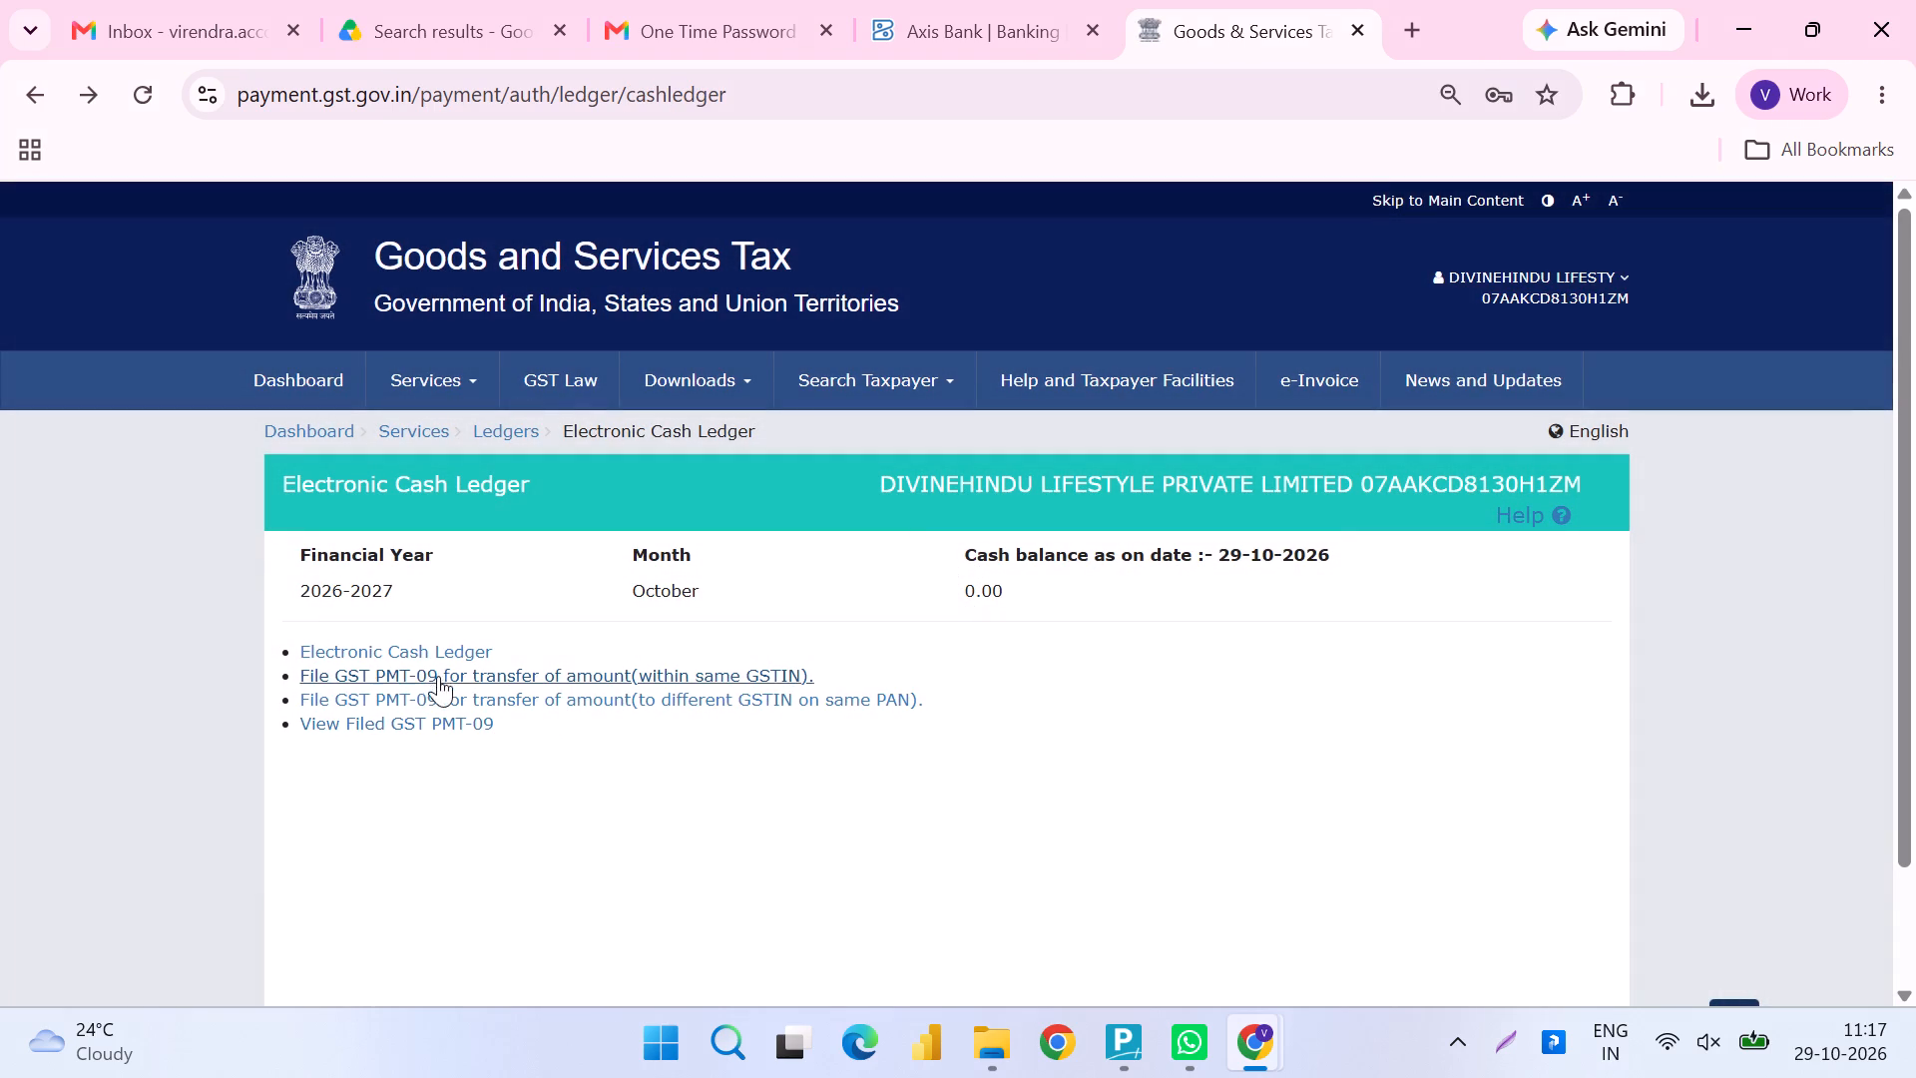
Reopen the PMT-09 form for a different same-PAN GSTIN and save the one starting with 06 and ending in 1ZO as transferee.
{"action": "left_click", "coordinate": [452, 653]}
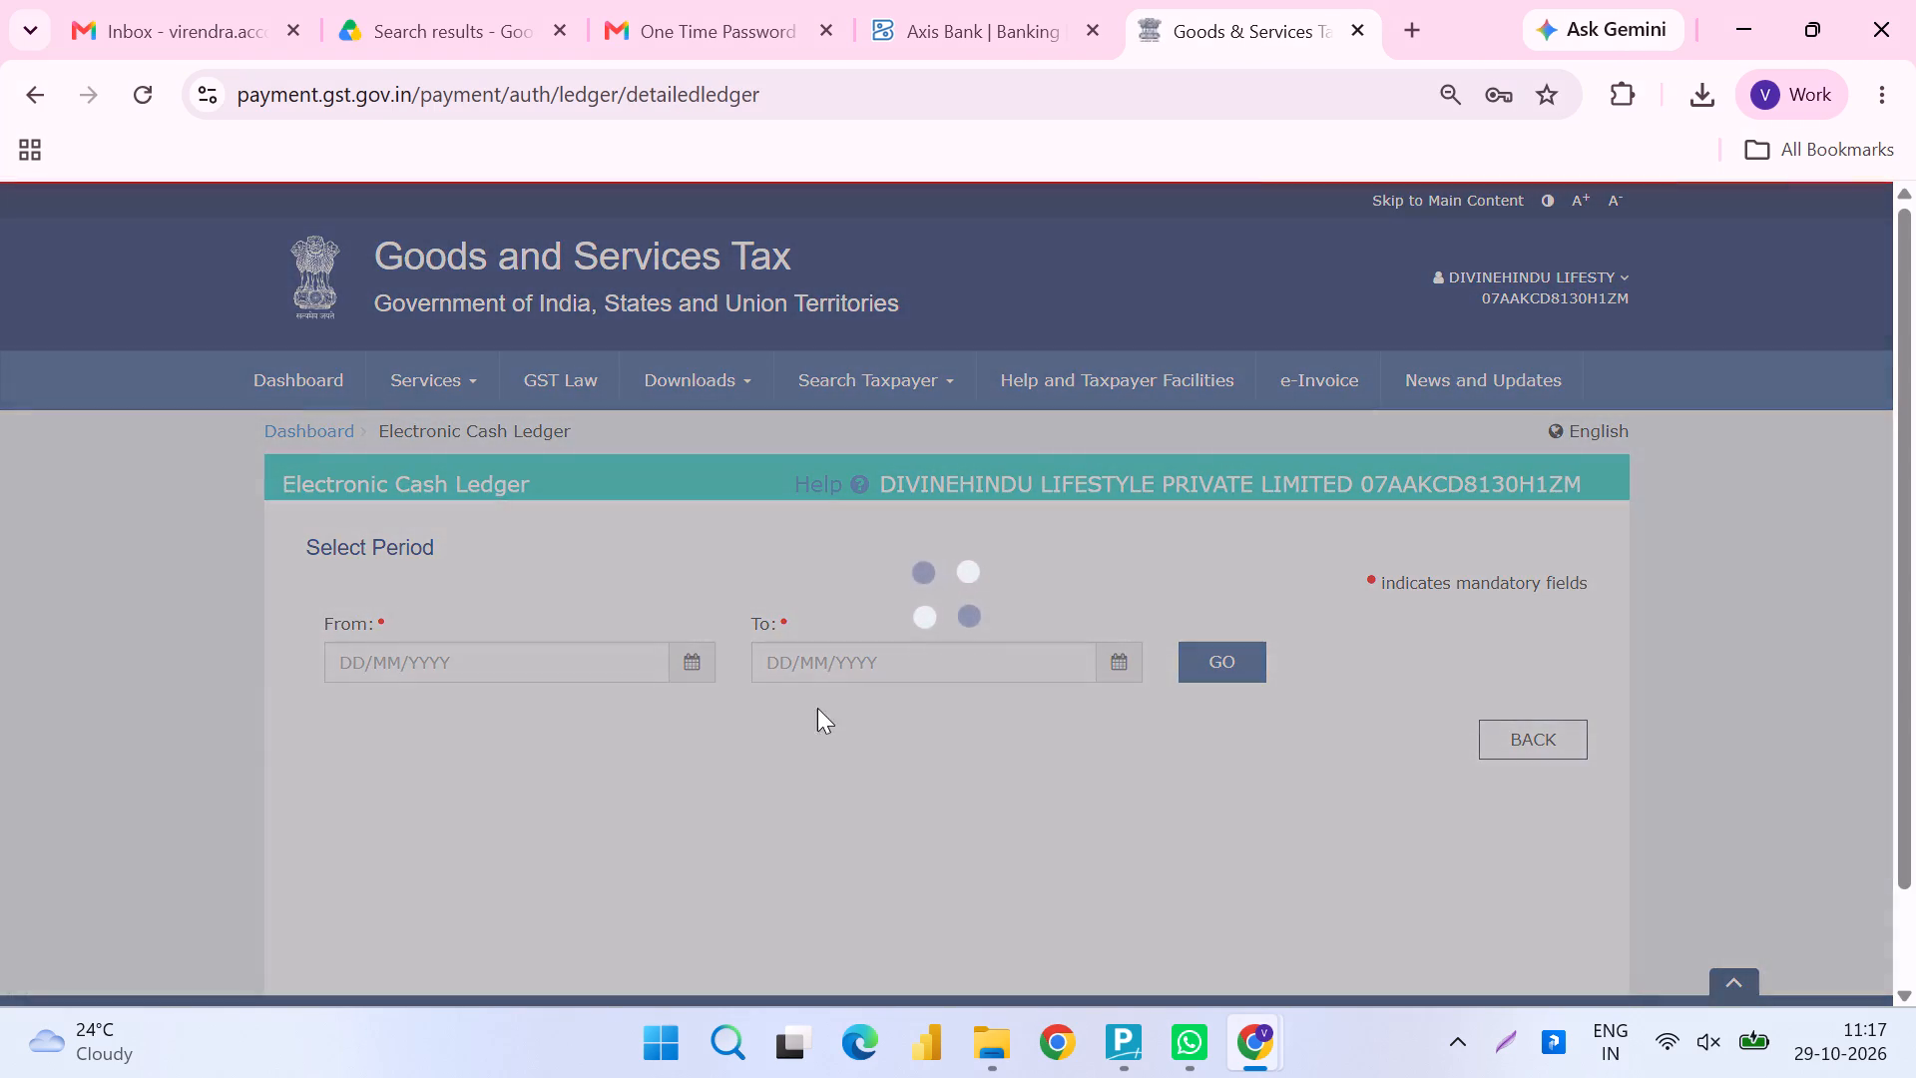
{"action": "scroll", "coordinate": [810, 703], "scroll_direction": "right", "scroll_amount": 7}
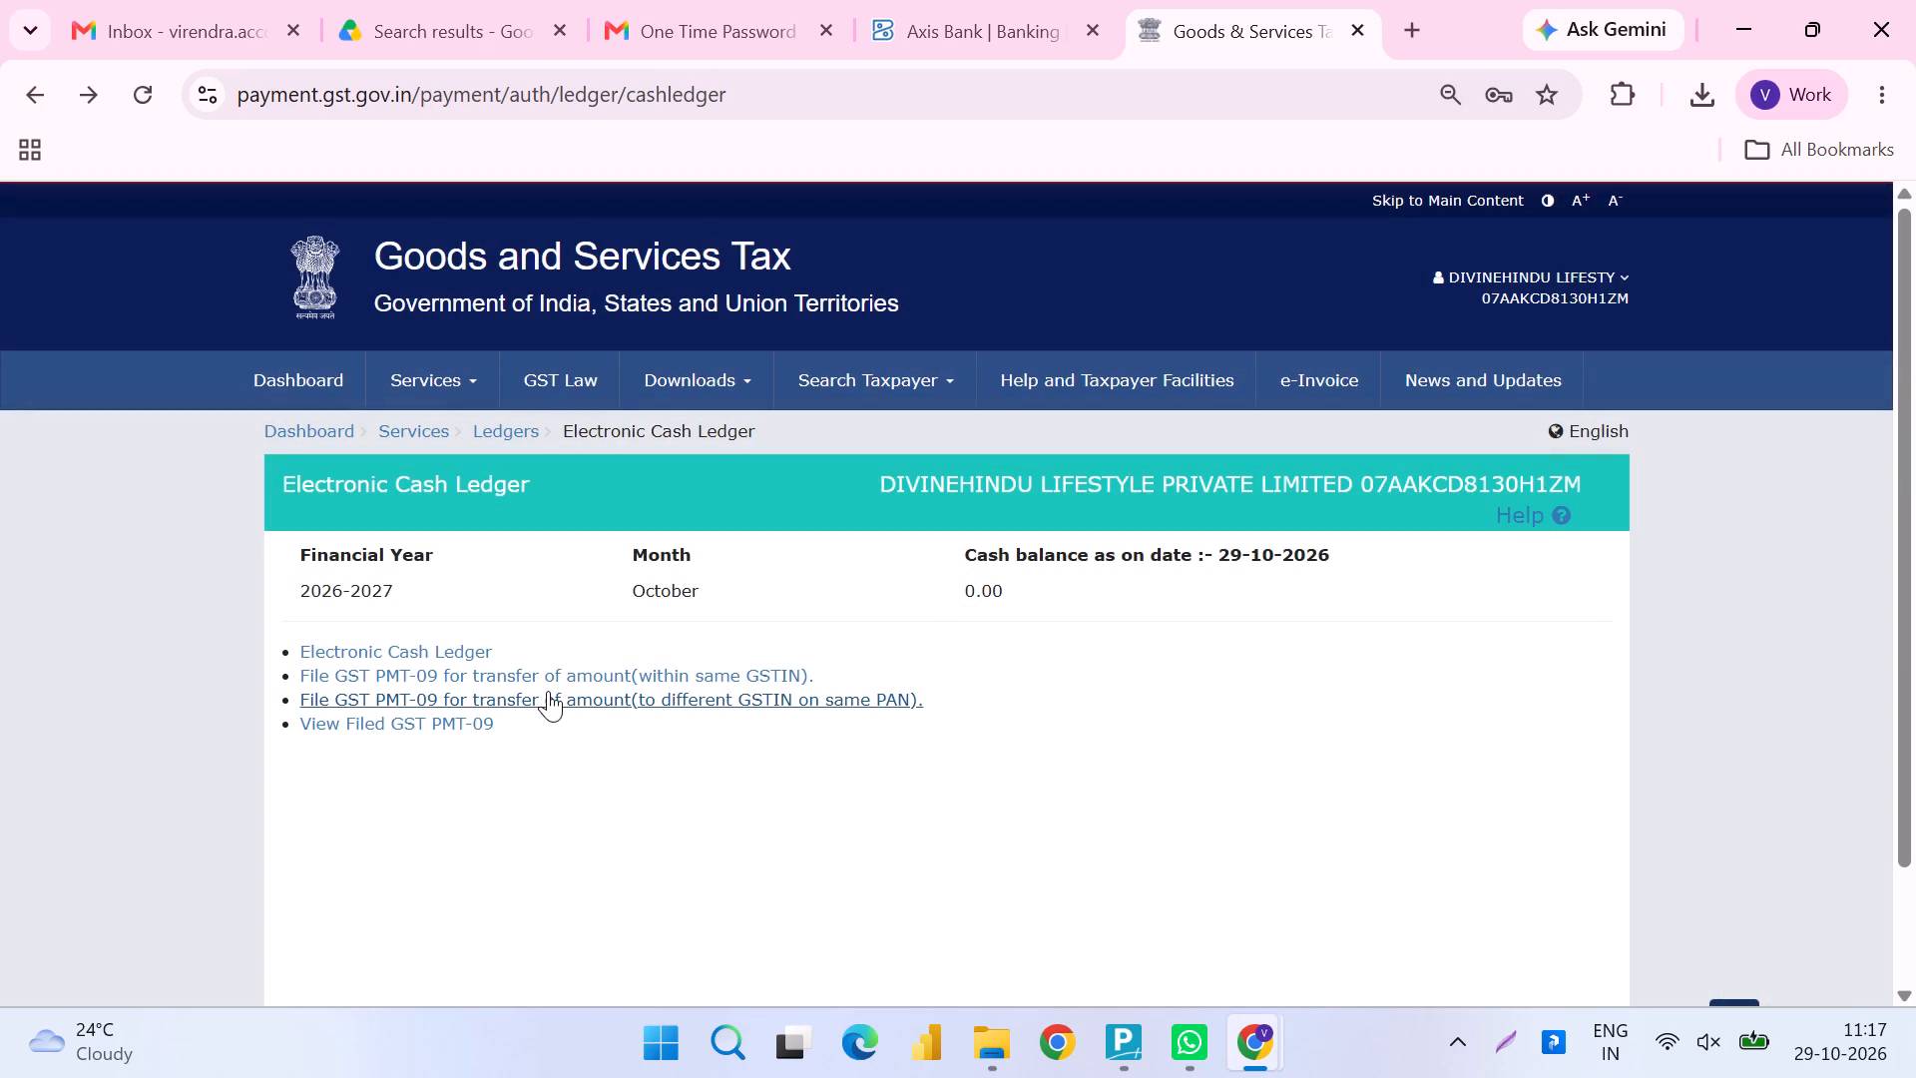
{"action": "left_click", "coordinate": [548, 691]}
{"action": "scroll", "coordinate": [548, 691], "scroll_direction": "down", "scroll_amount": 3}
{"action": "scroll", "coordinate": [548, 691], "scroll_direction": "up", "scroll_amount": 1}
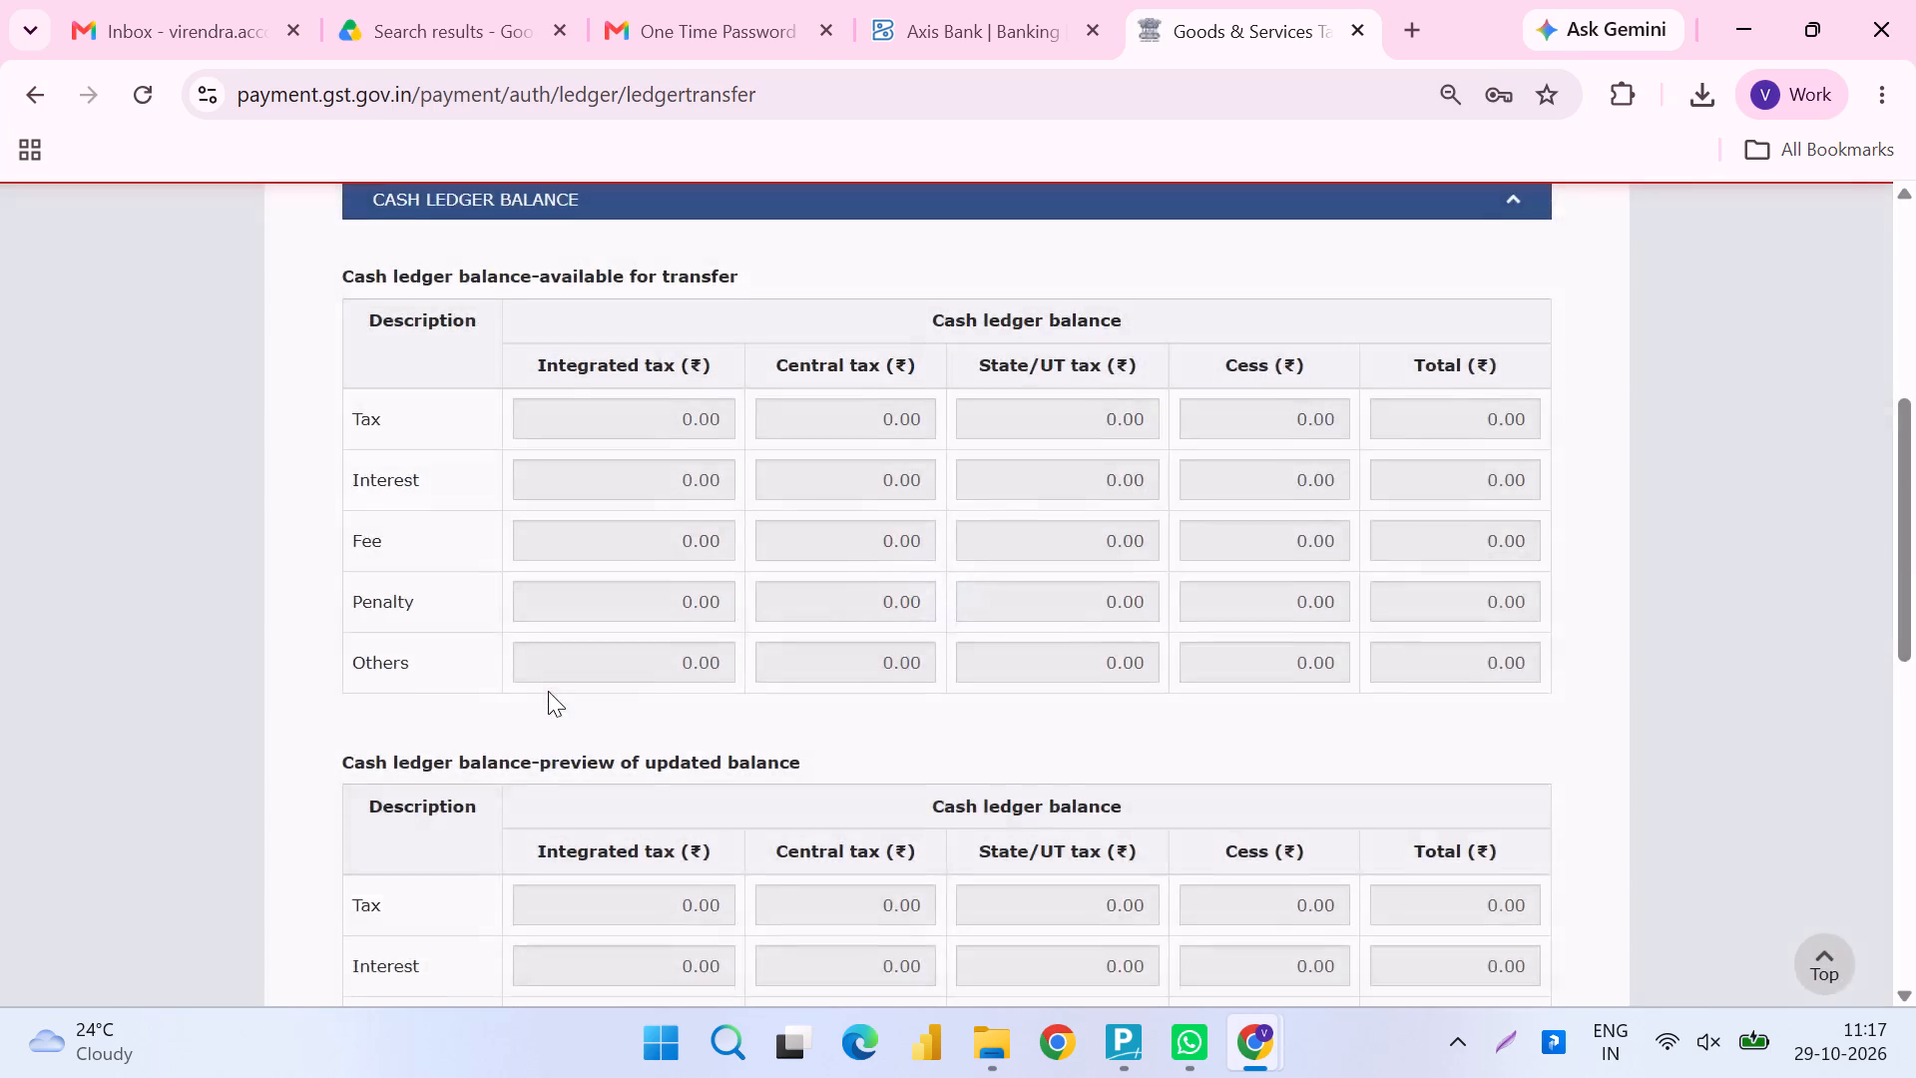
{"action": "scroll", "coordinate": [548, 691], "scroll_direction": "up", "scroll_amount": 2}
{"action": "left_click", "coordinate": [792, 684]}
{"action": "scroll", "coordinate": [872, 841], "scroll_direction": "down", "scroll_amount": 3}
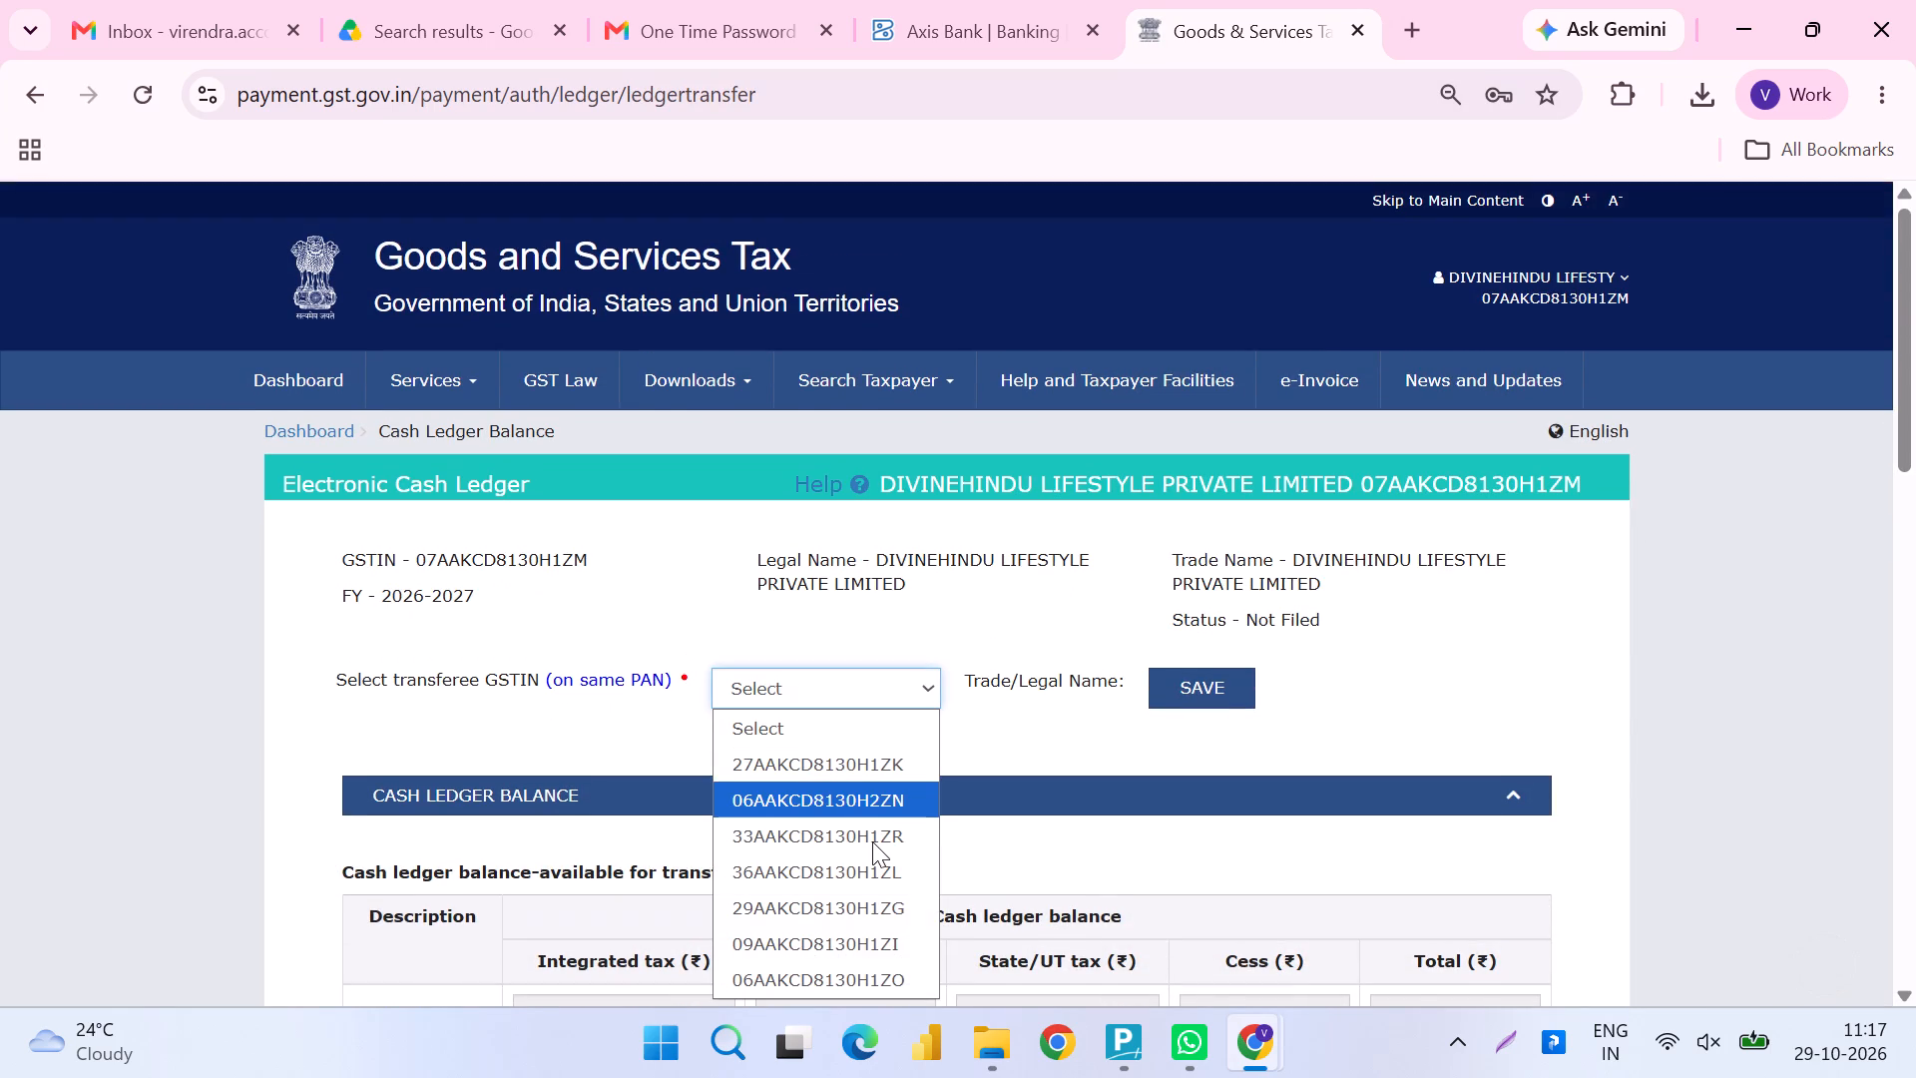
{"action": "left_click", "coordinate": [825, 970]}
{"action": "scroll", "coordinate": [1059, 849], "scroll_direction": "down", "scroll_amount": 4}
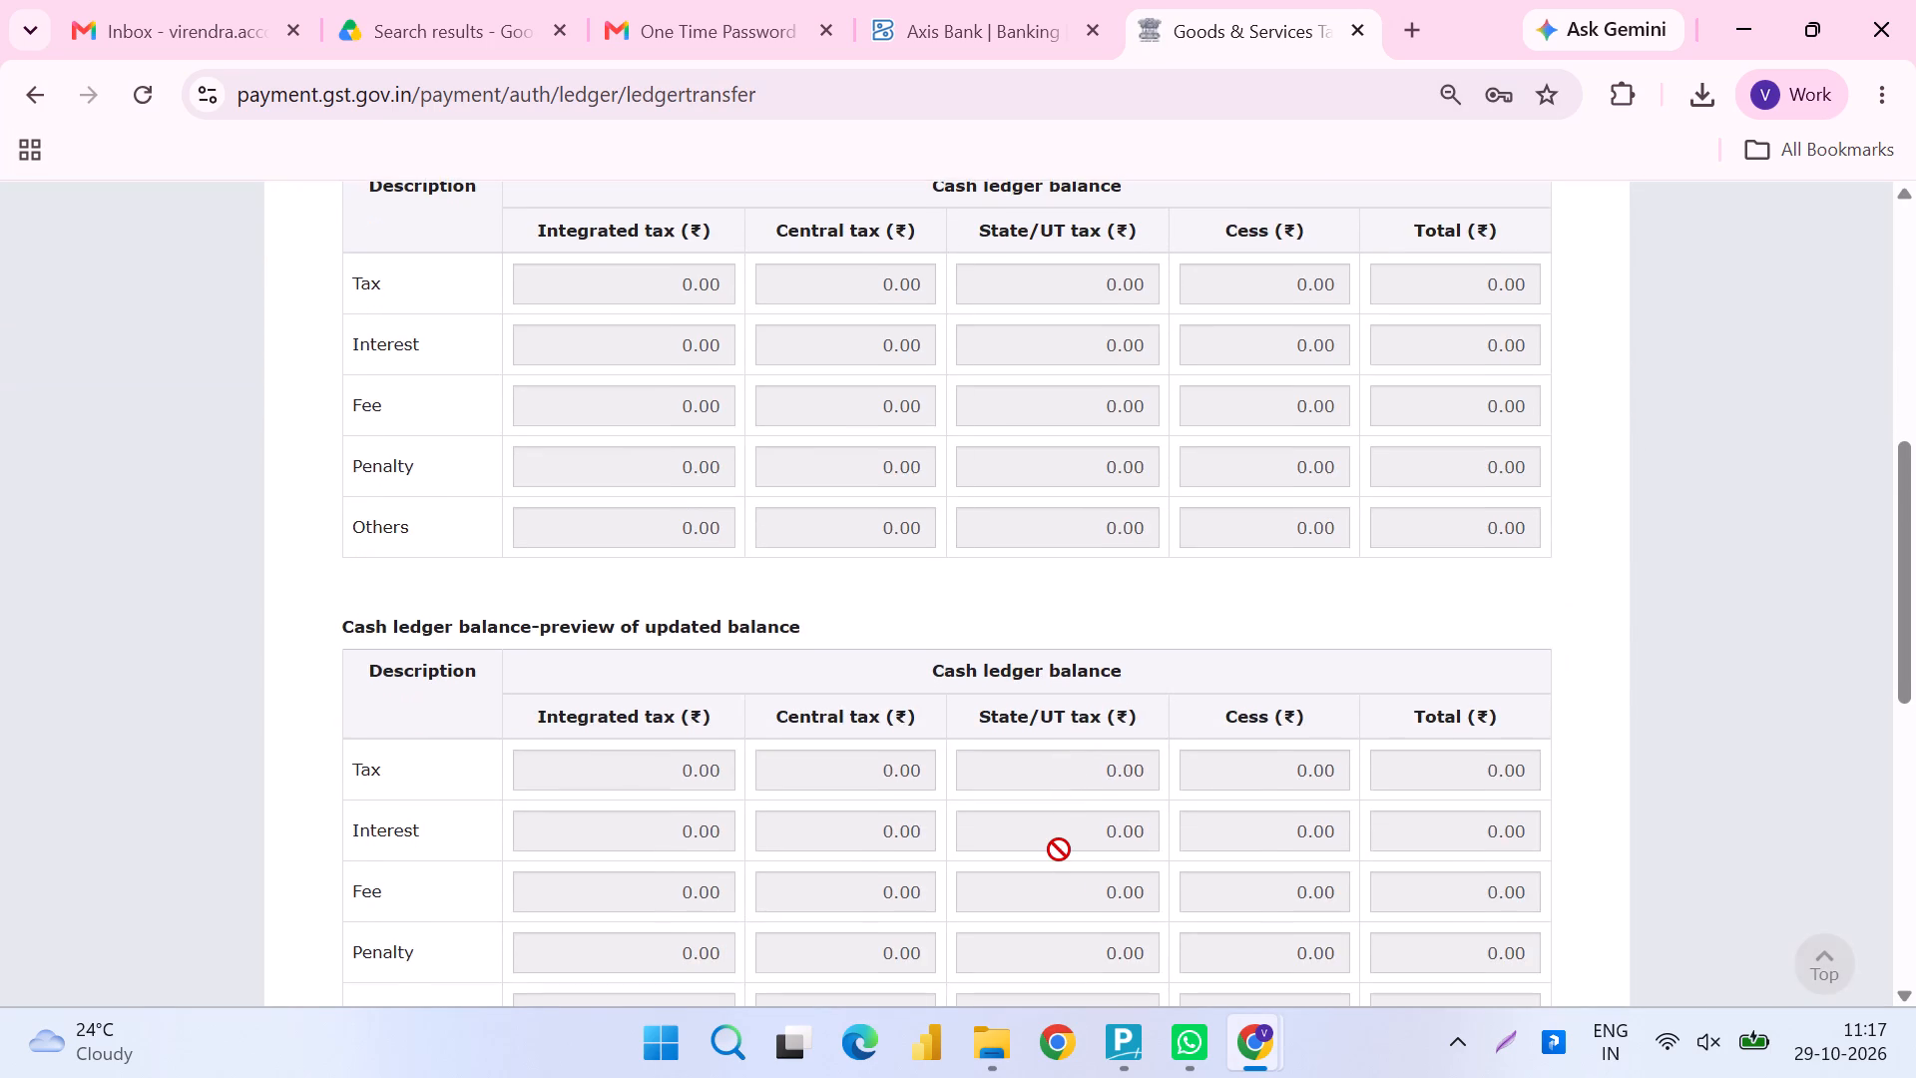
{"action": "scroll", "coordinate": [1059, 849], "scroll_direction": "down", "scroll_amount": 5}
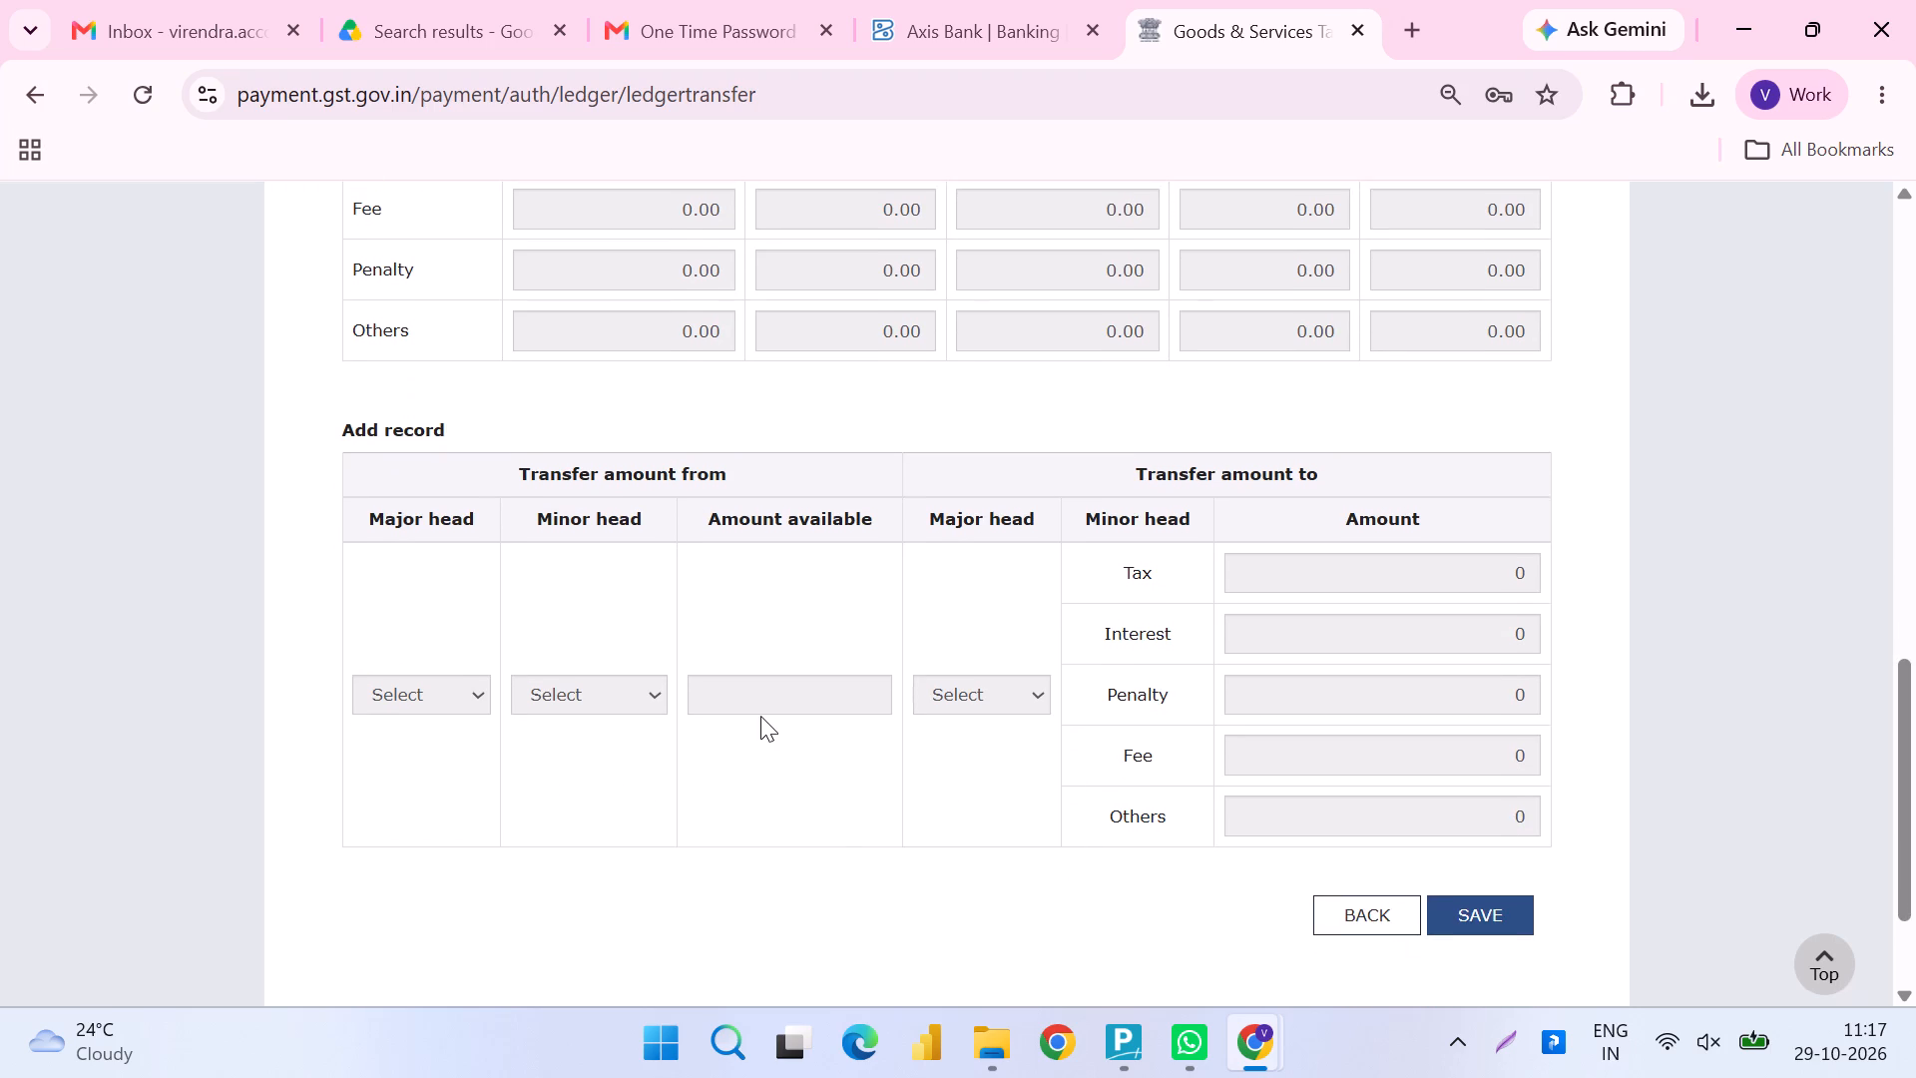
{"action": "scroll", "coordinate": [760, 716], "scroll_direction": "up", "scroll_amount": 4}
{"action": "scroll", "coordinate": [1182, 569], "scroll_direction": "left", "scroll_amount": 1}
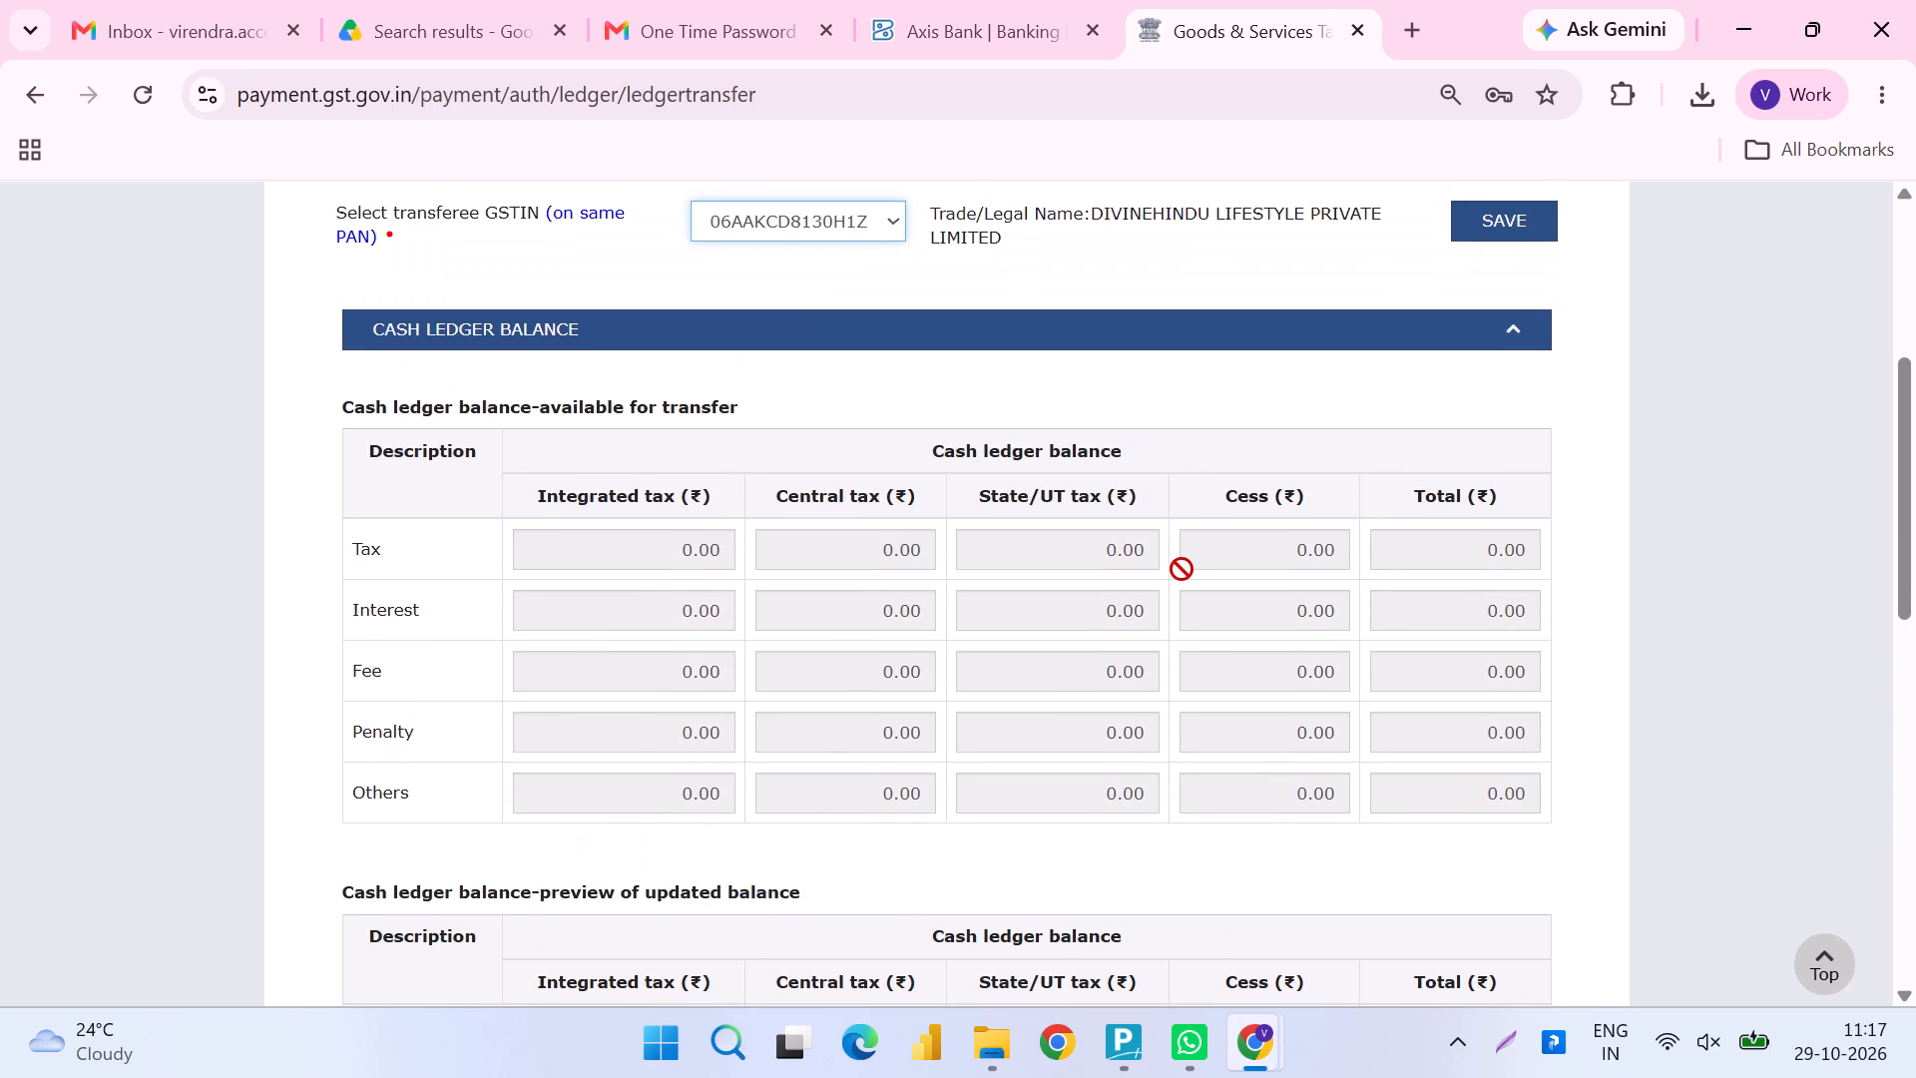
{"action": "scroll", "coordinate": [1372, 482], "scroll_direction": "up", "scroll_amount": 1}
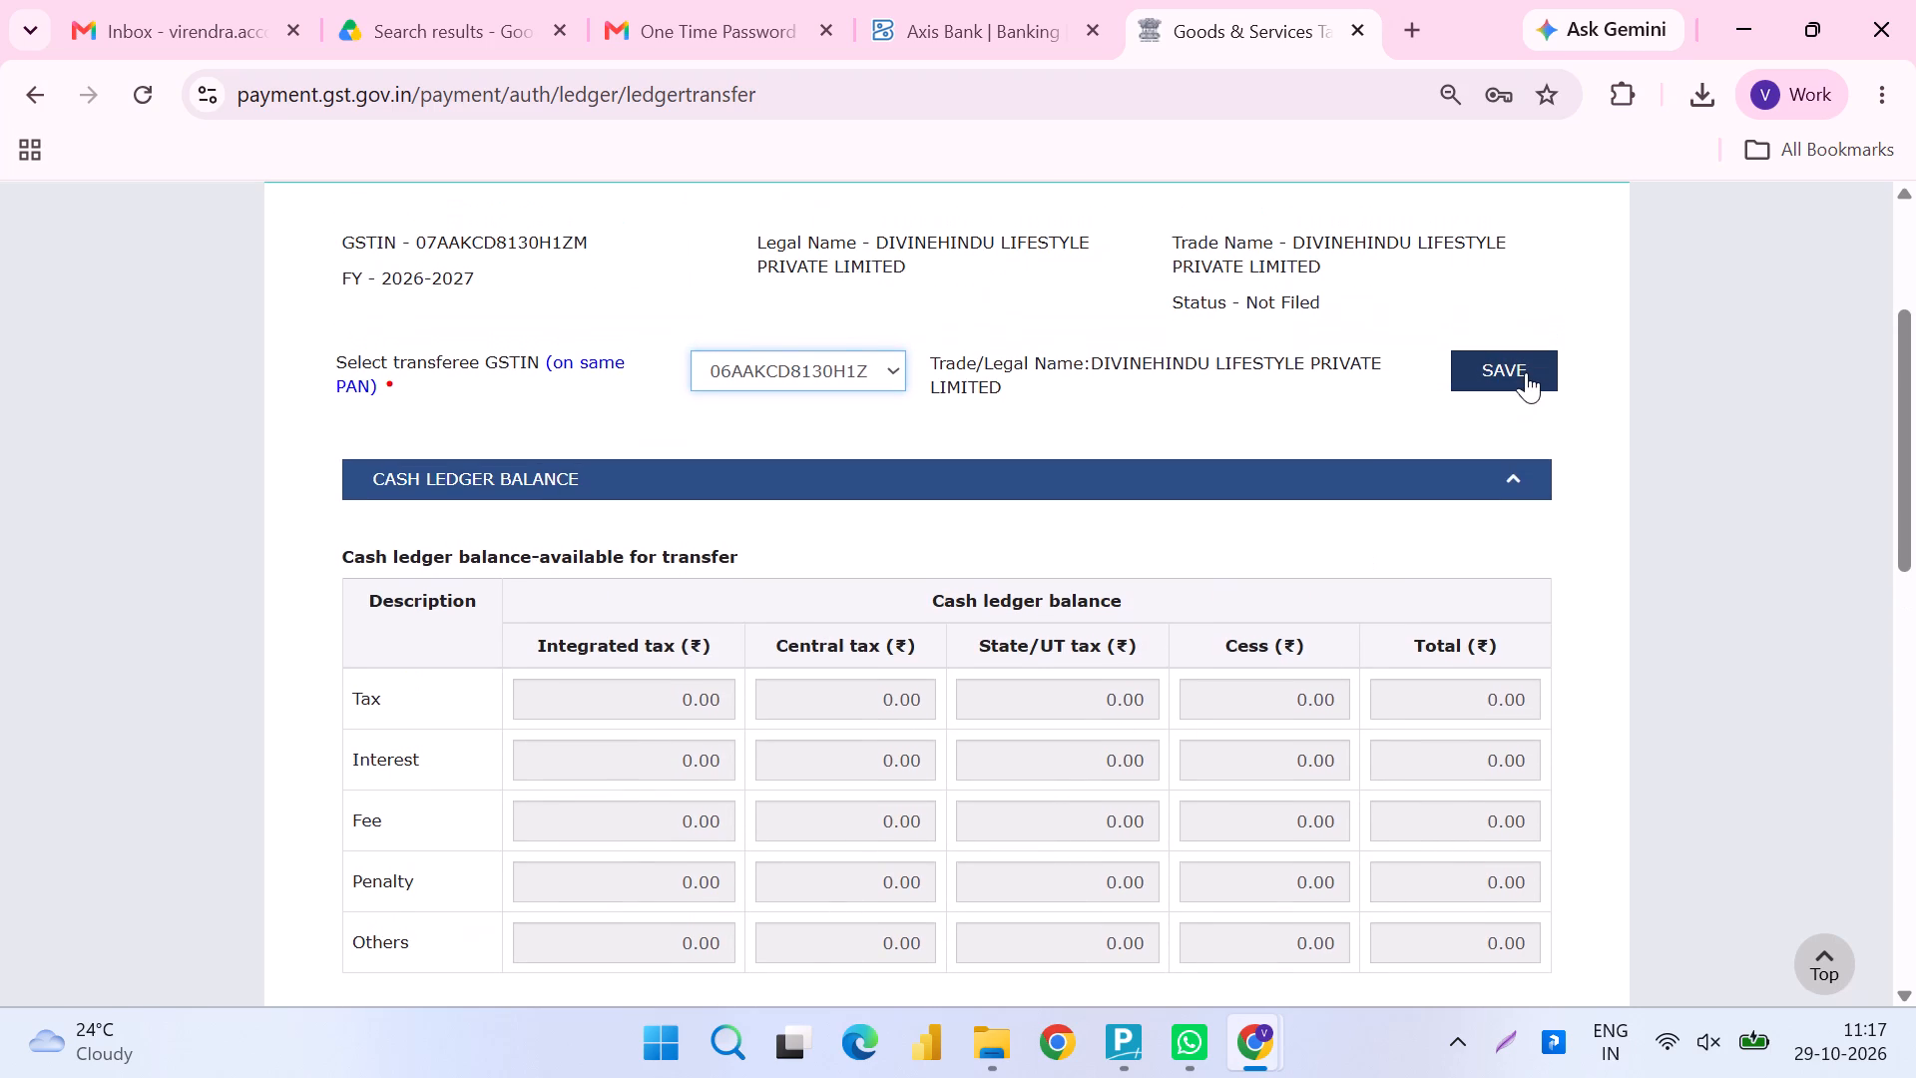
{"action": "left_click", "coordinate": [1526, 372]}
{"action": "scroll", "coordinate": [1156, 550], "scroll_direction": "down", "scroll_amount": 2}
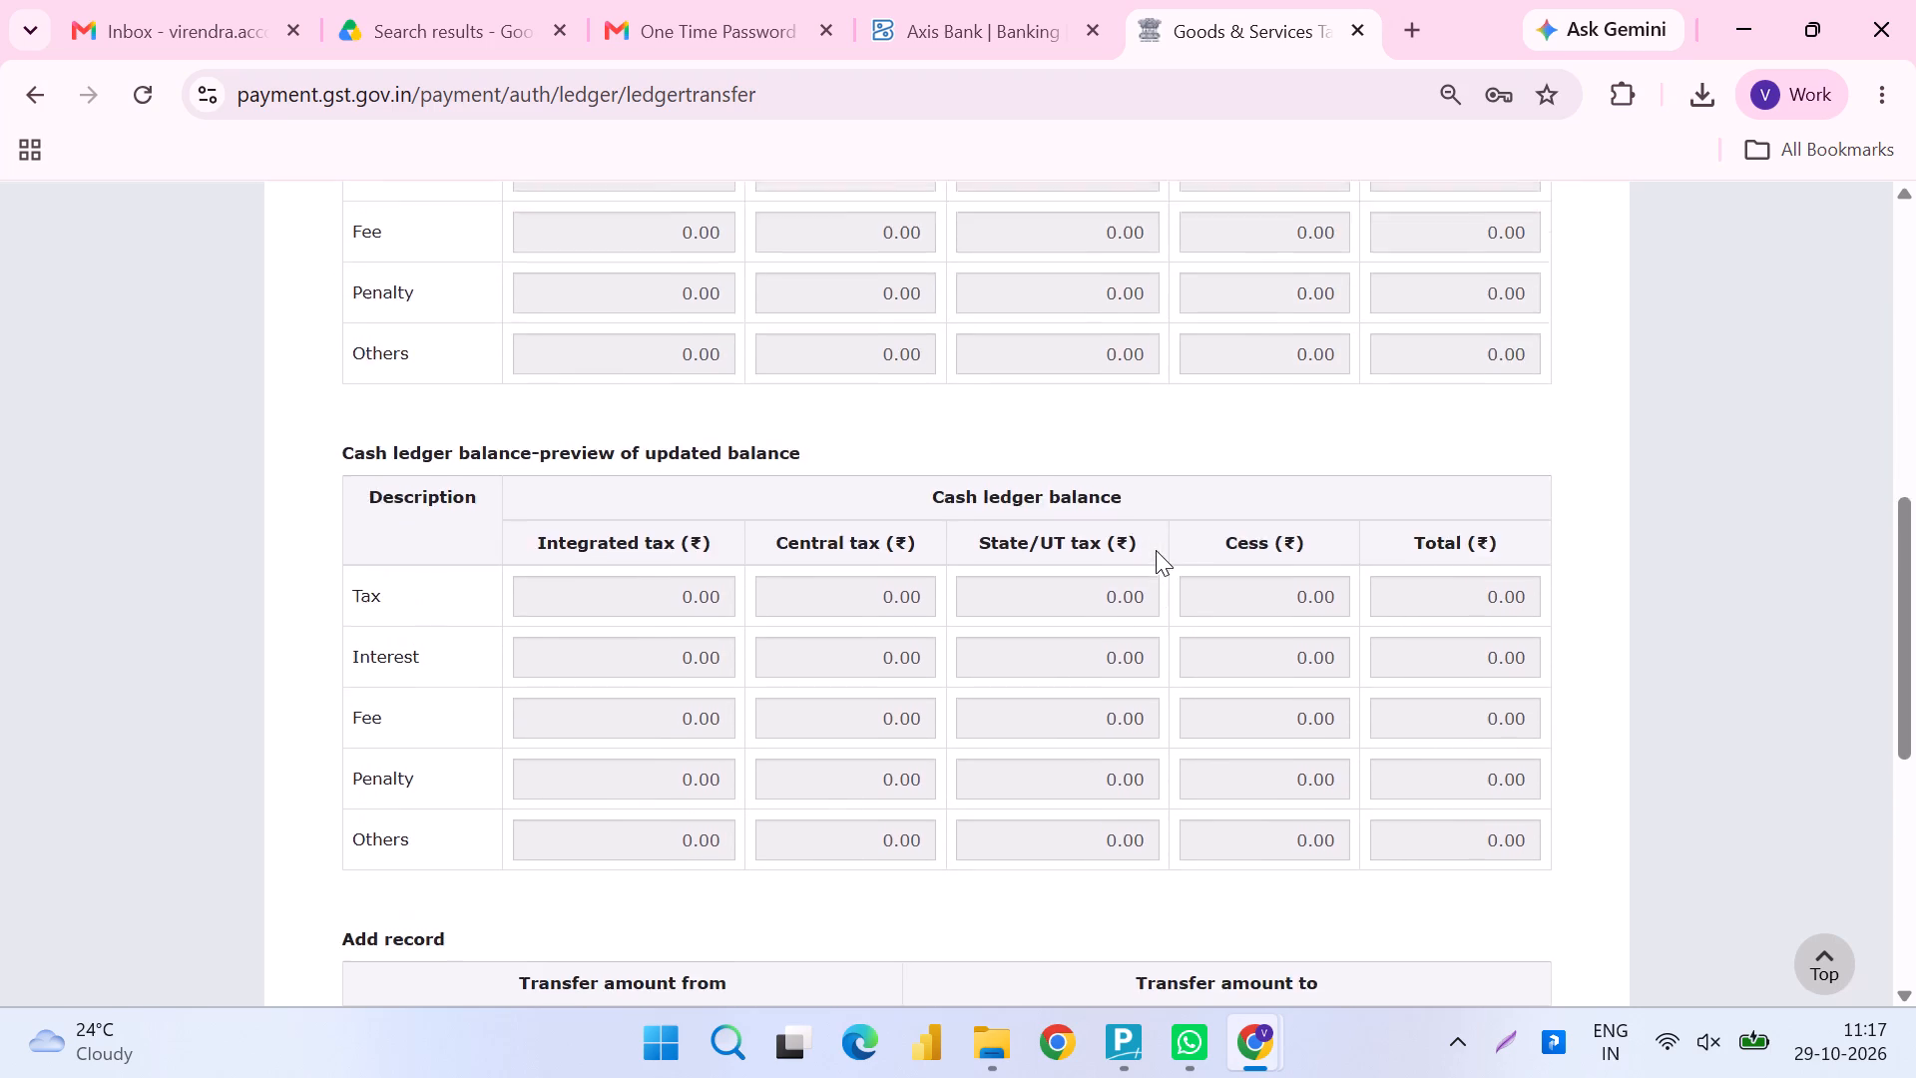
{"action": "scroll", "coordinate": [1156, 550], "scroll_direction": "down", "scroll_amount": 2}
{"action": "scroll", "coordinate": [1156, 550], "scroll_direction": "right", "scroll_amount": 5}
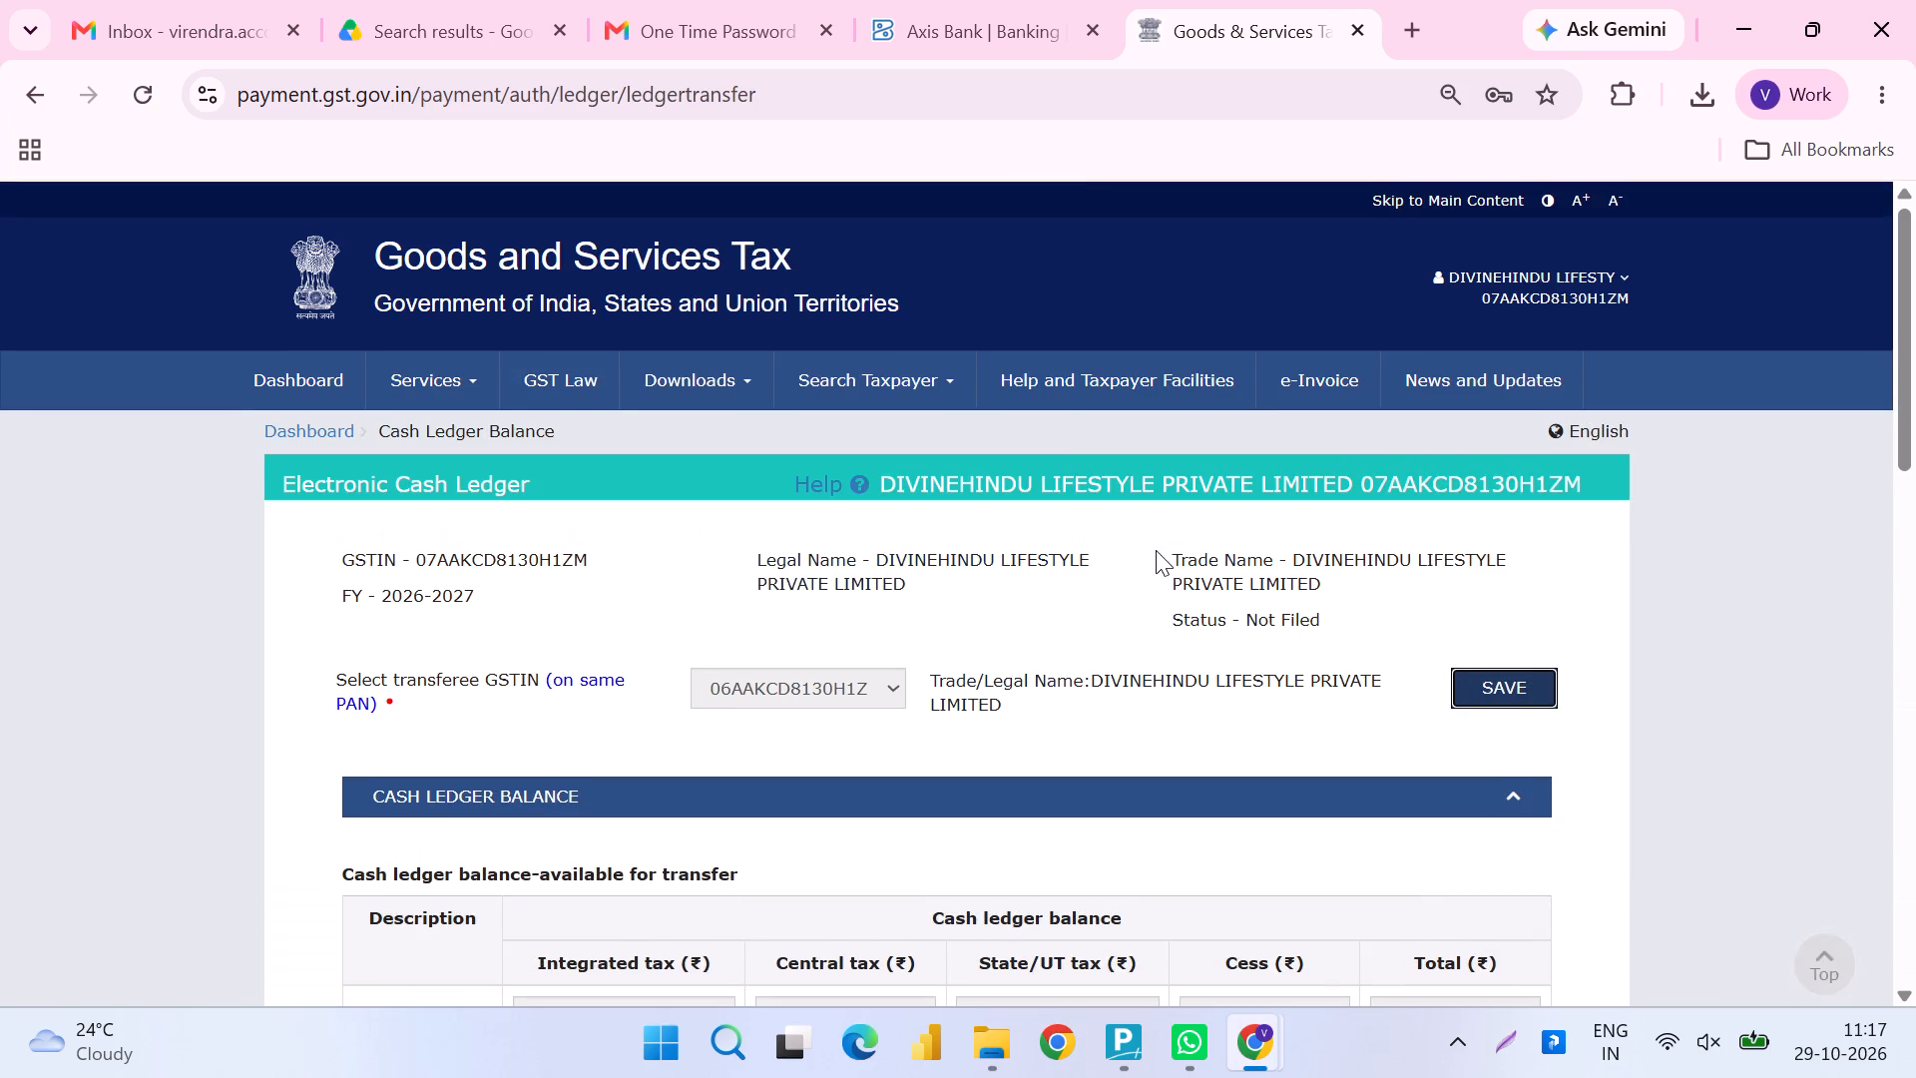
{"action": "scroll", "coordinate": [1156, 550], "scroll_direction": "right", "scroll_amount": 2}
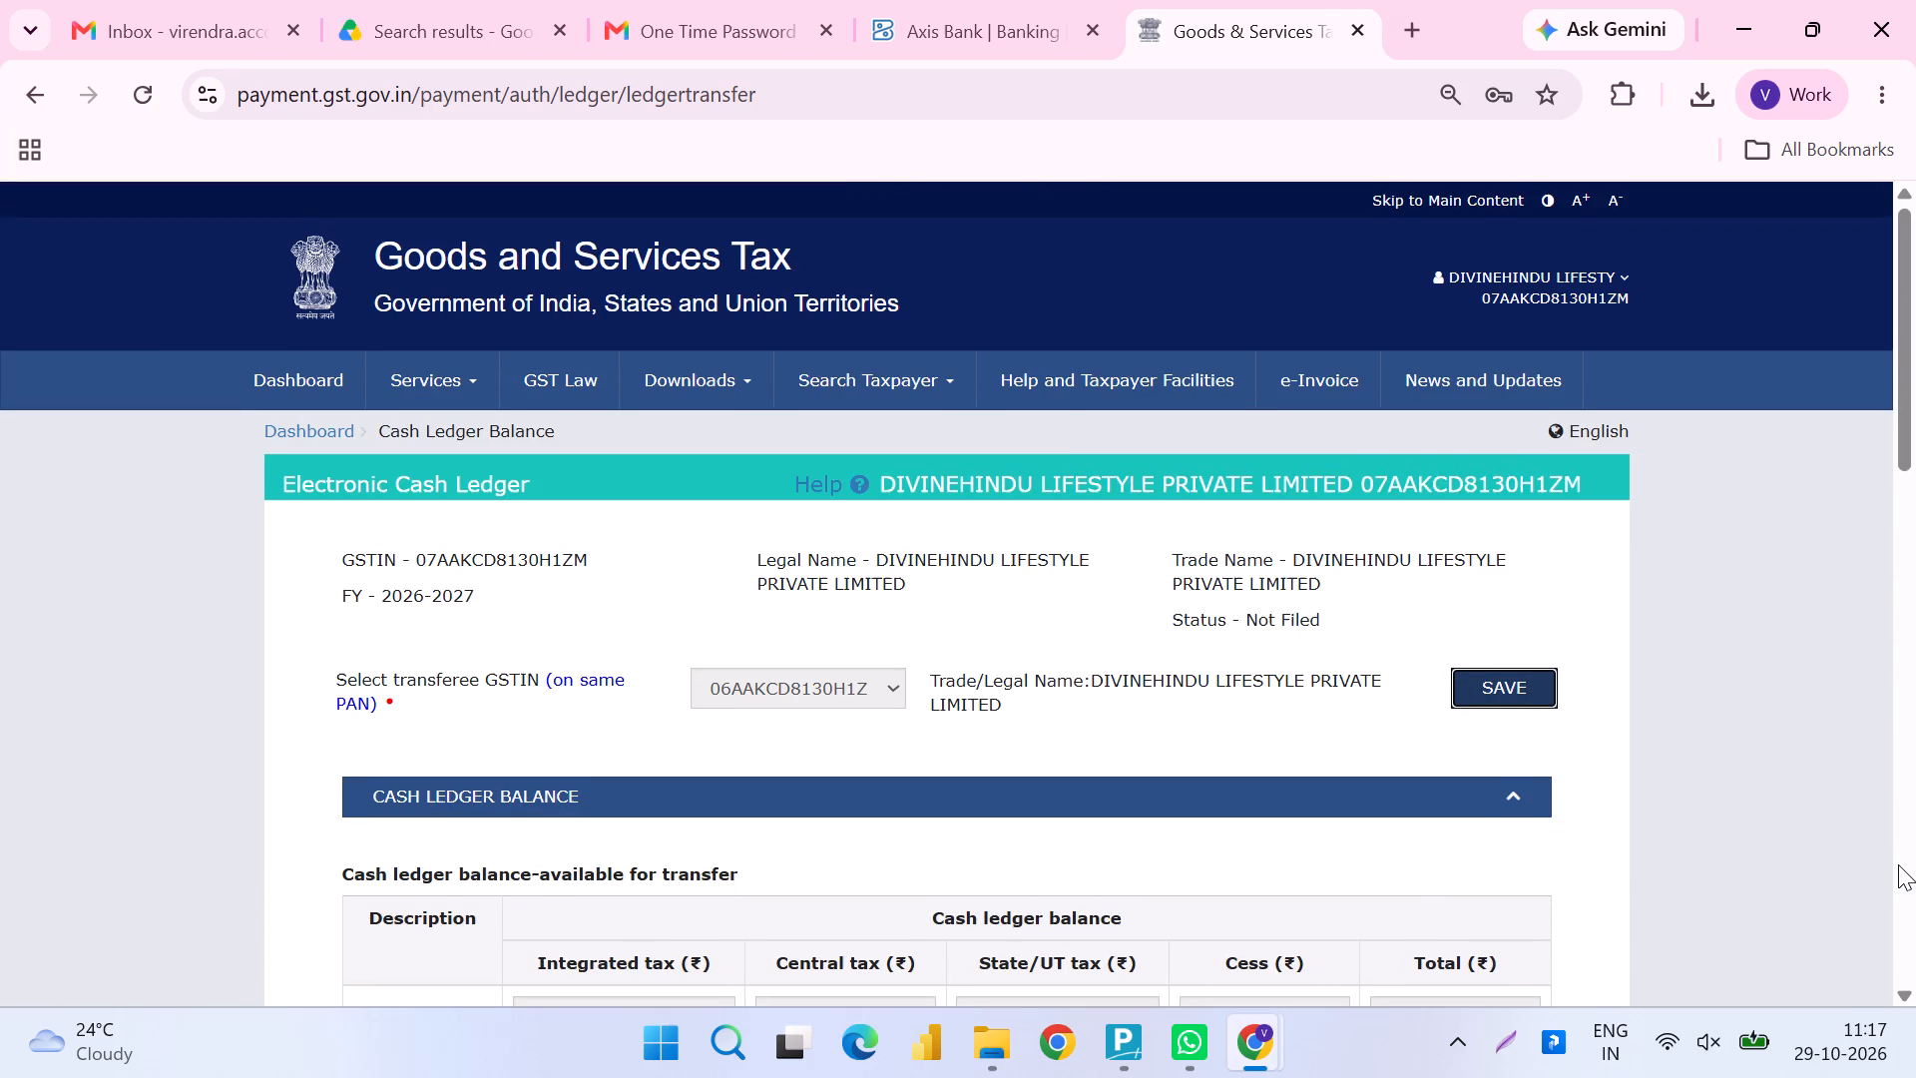
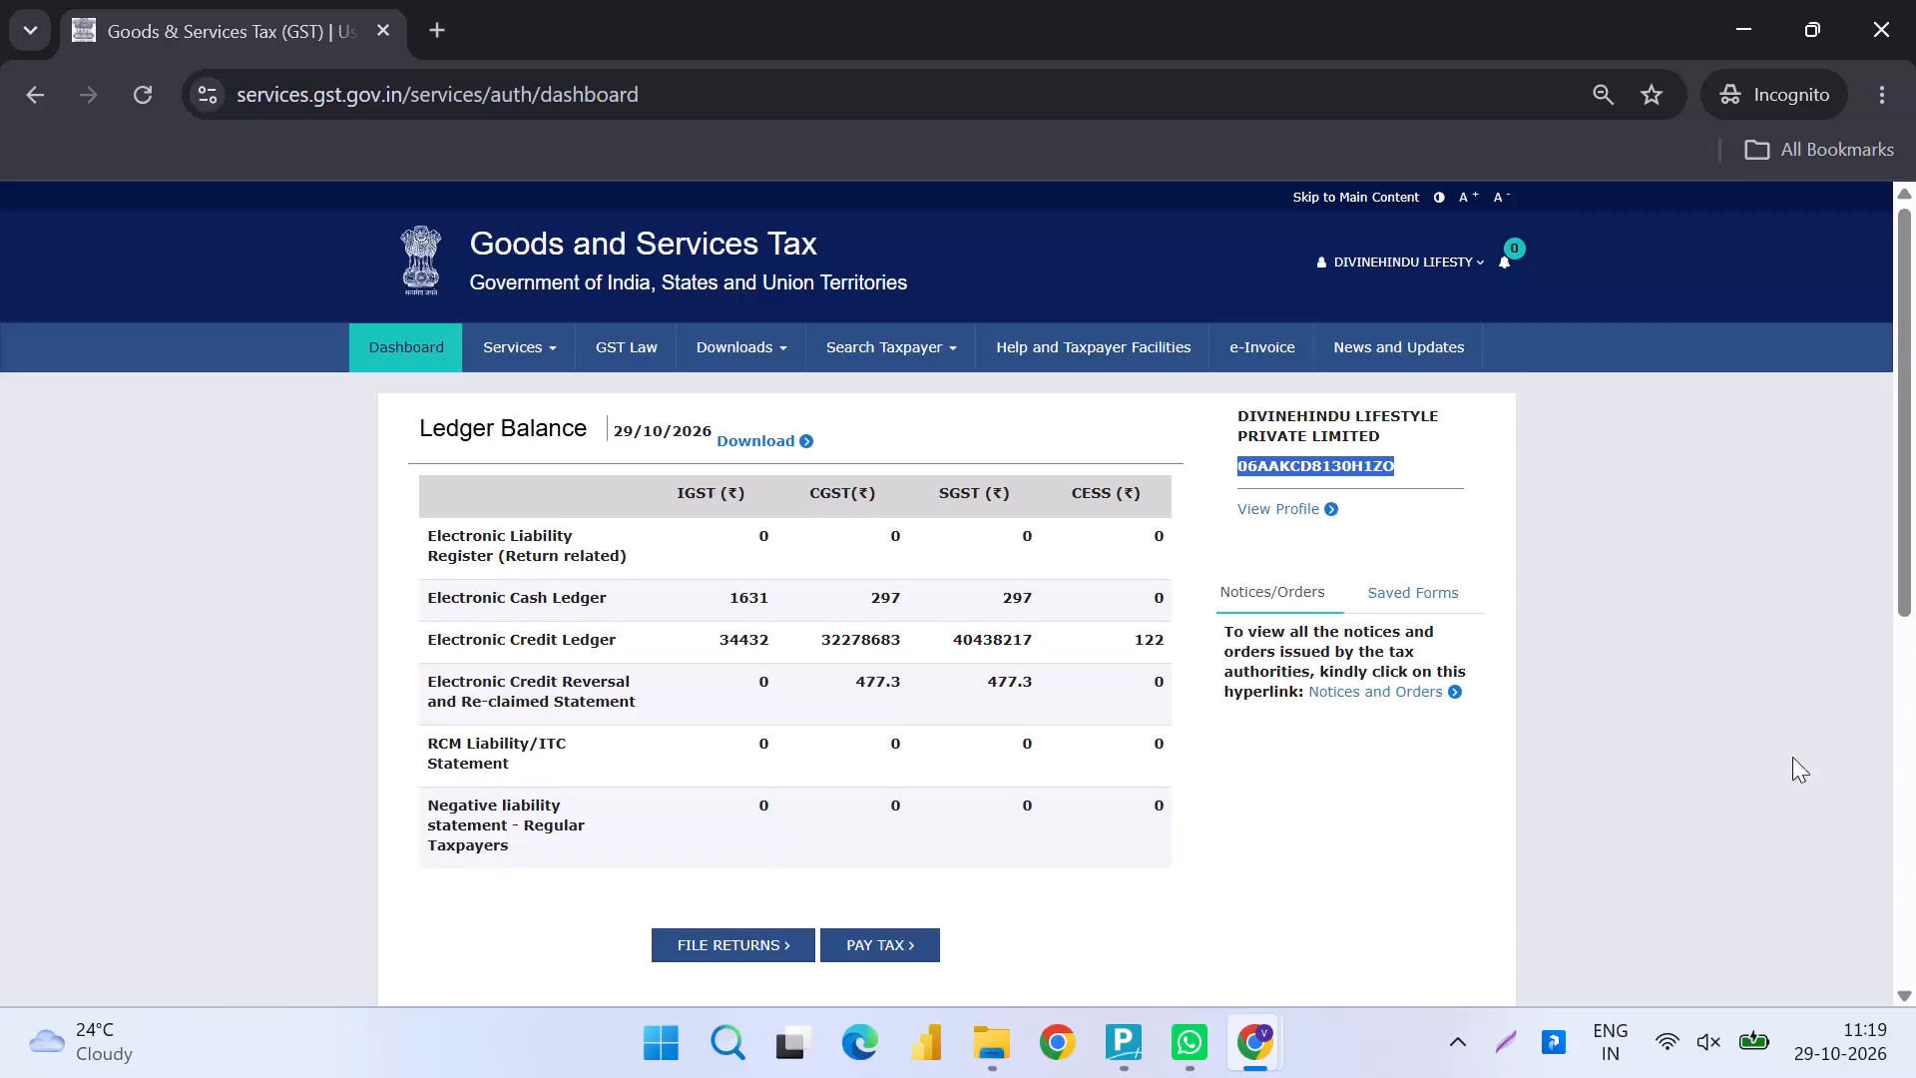
Close the incognito window with the transferee GSTIN's dashboard and return to the PMT-09 cash ledger transfer form.
{"action": "left_click", "coordinate": [1915, 0]}
{"action": "left_click_drag", "start_coordinate": [1590, 279], "coordinate": [1646, 429]}
{"action": "left_click", "coordinate": [1646, 429]}
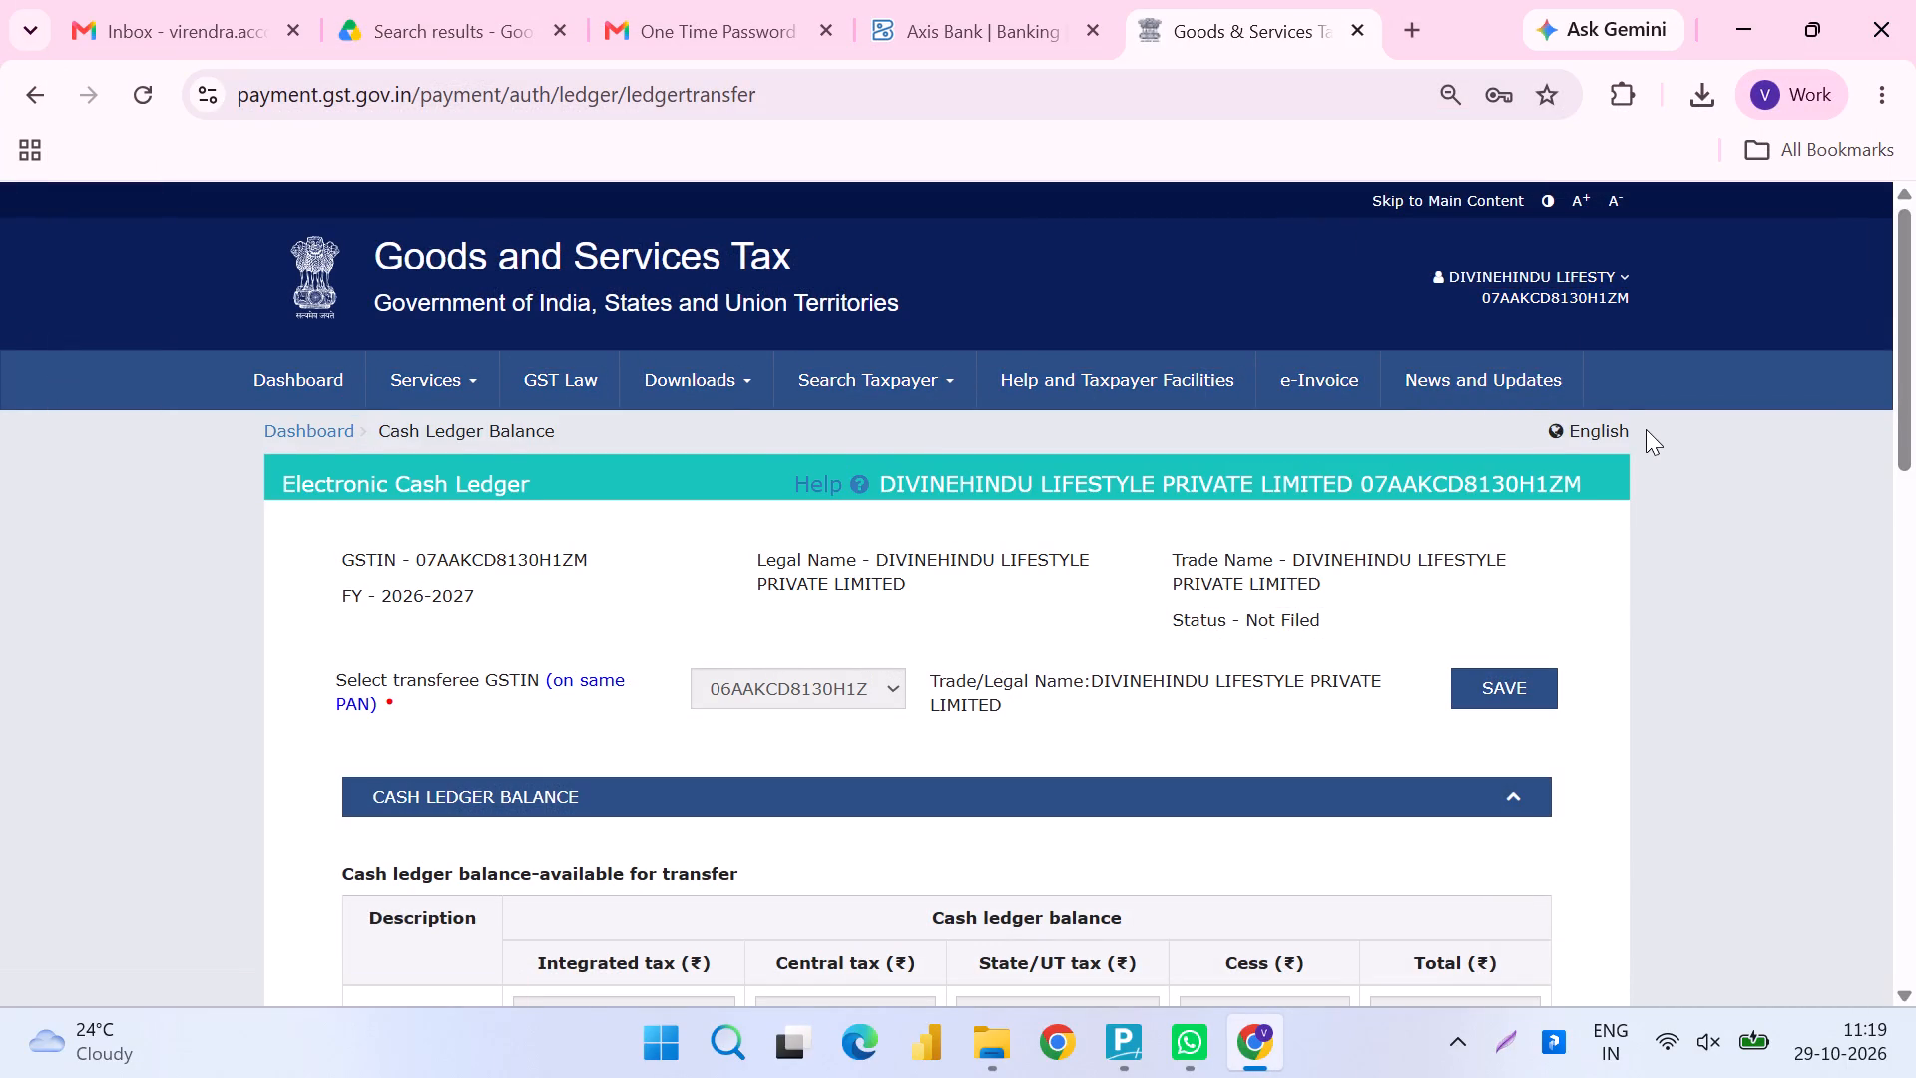
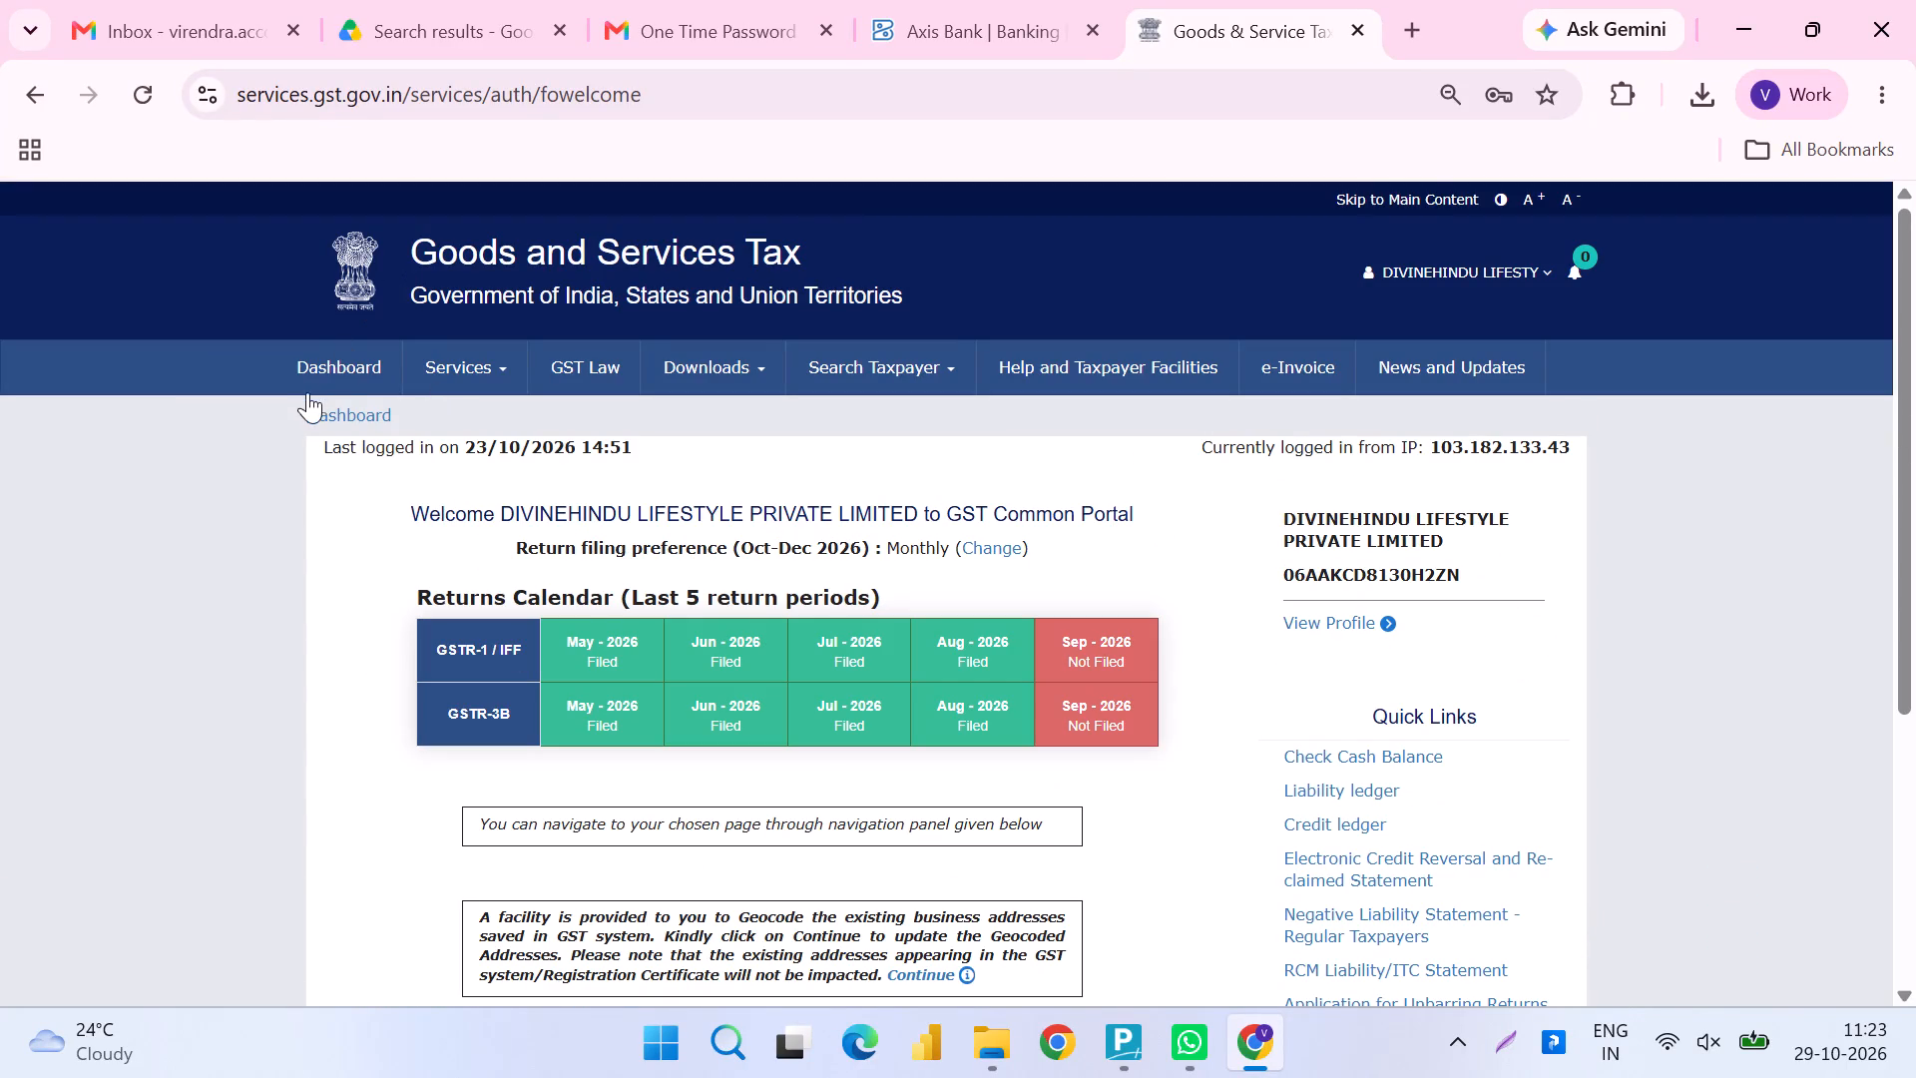
From the taxpayer dashboard, open the File Returns page and search returns for 2026-27, Quarter 2 (Jul - Sep), September.
{"action": "left_click", "coordinate": [338, 358]}
{"action": "scroll", "coordinate": [763, 462], "scroll_direction": "down", "scroll_amount": 1}
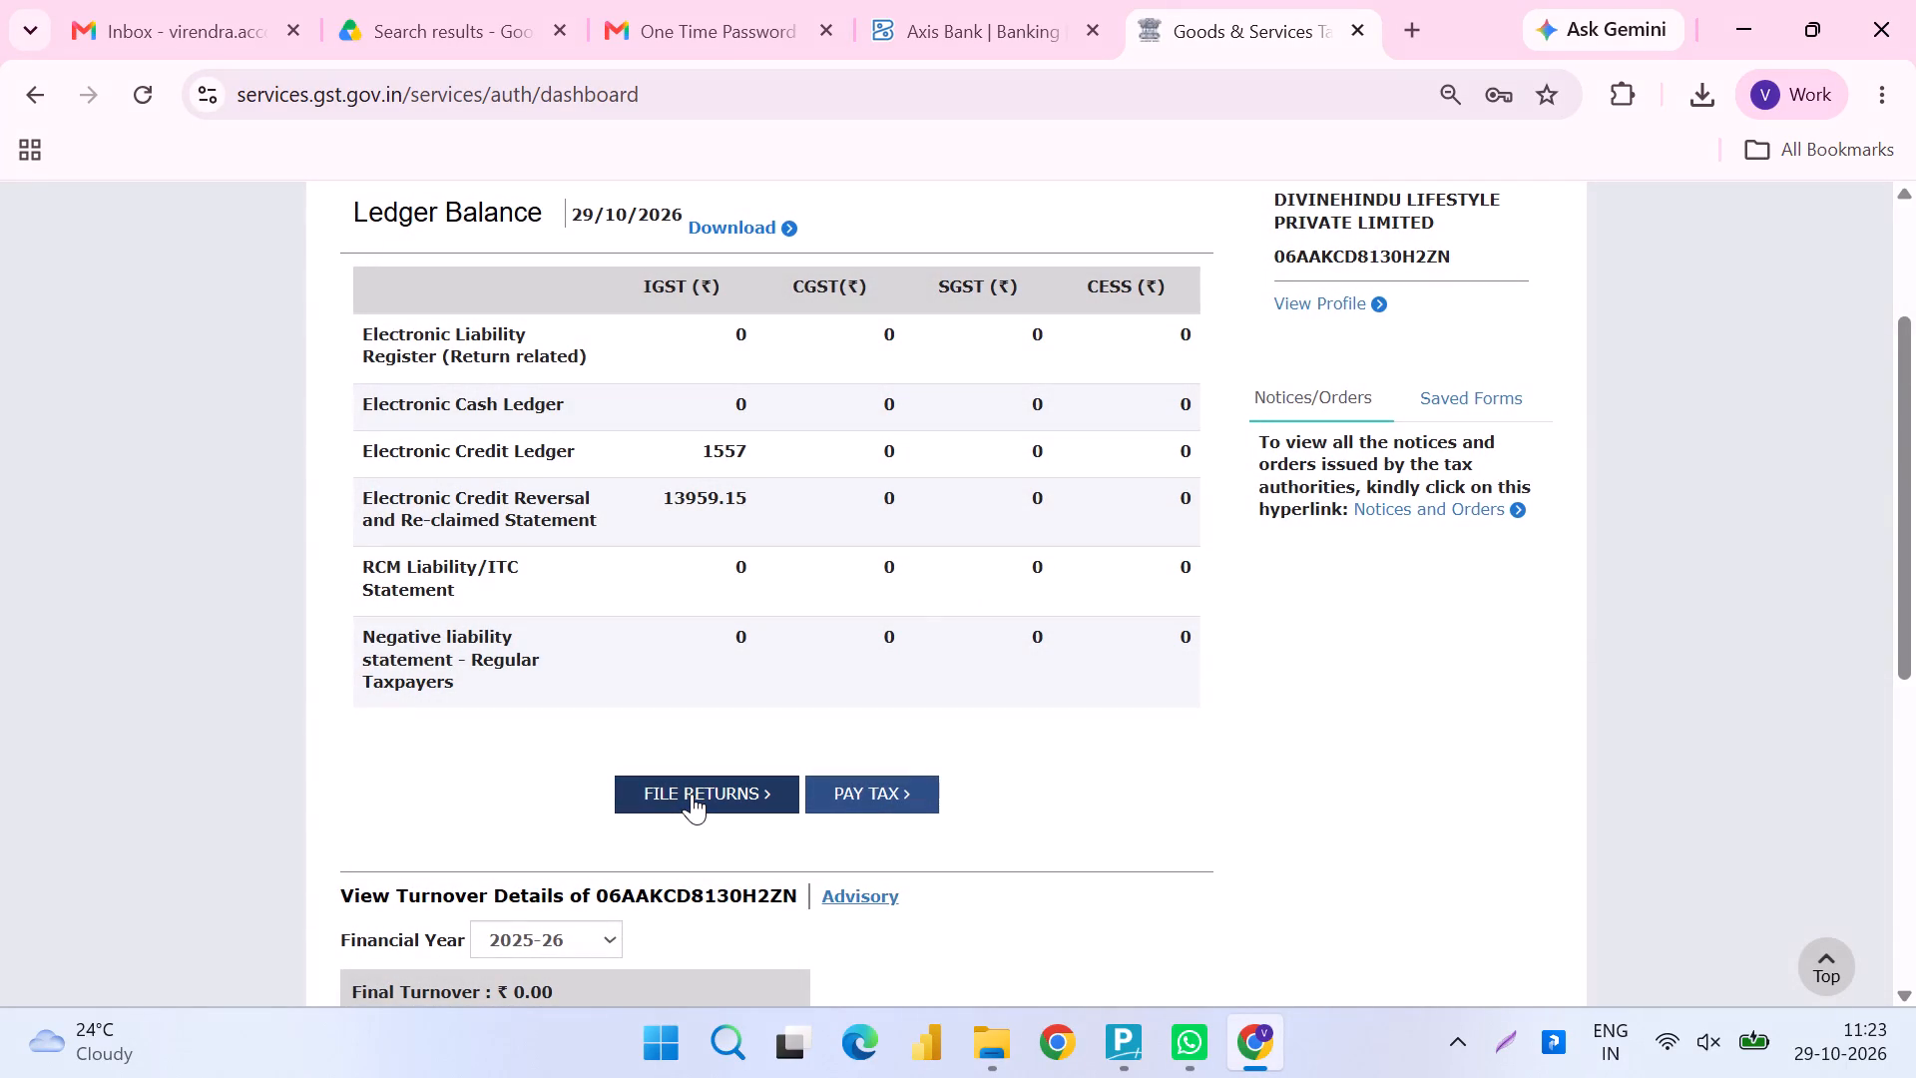
{"action": "left_click", "coordinate": [692, 794]}
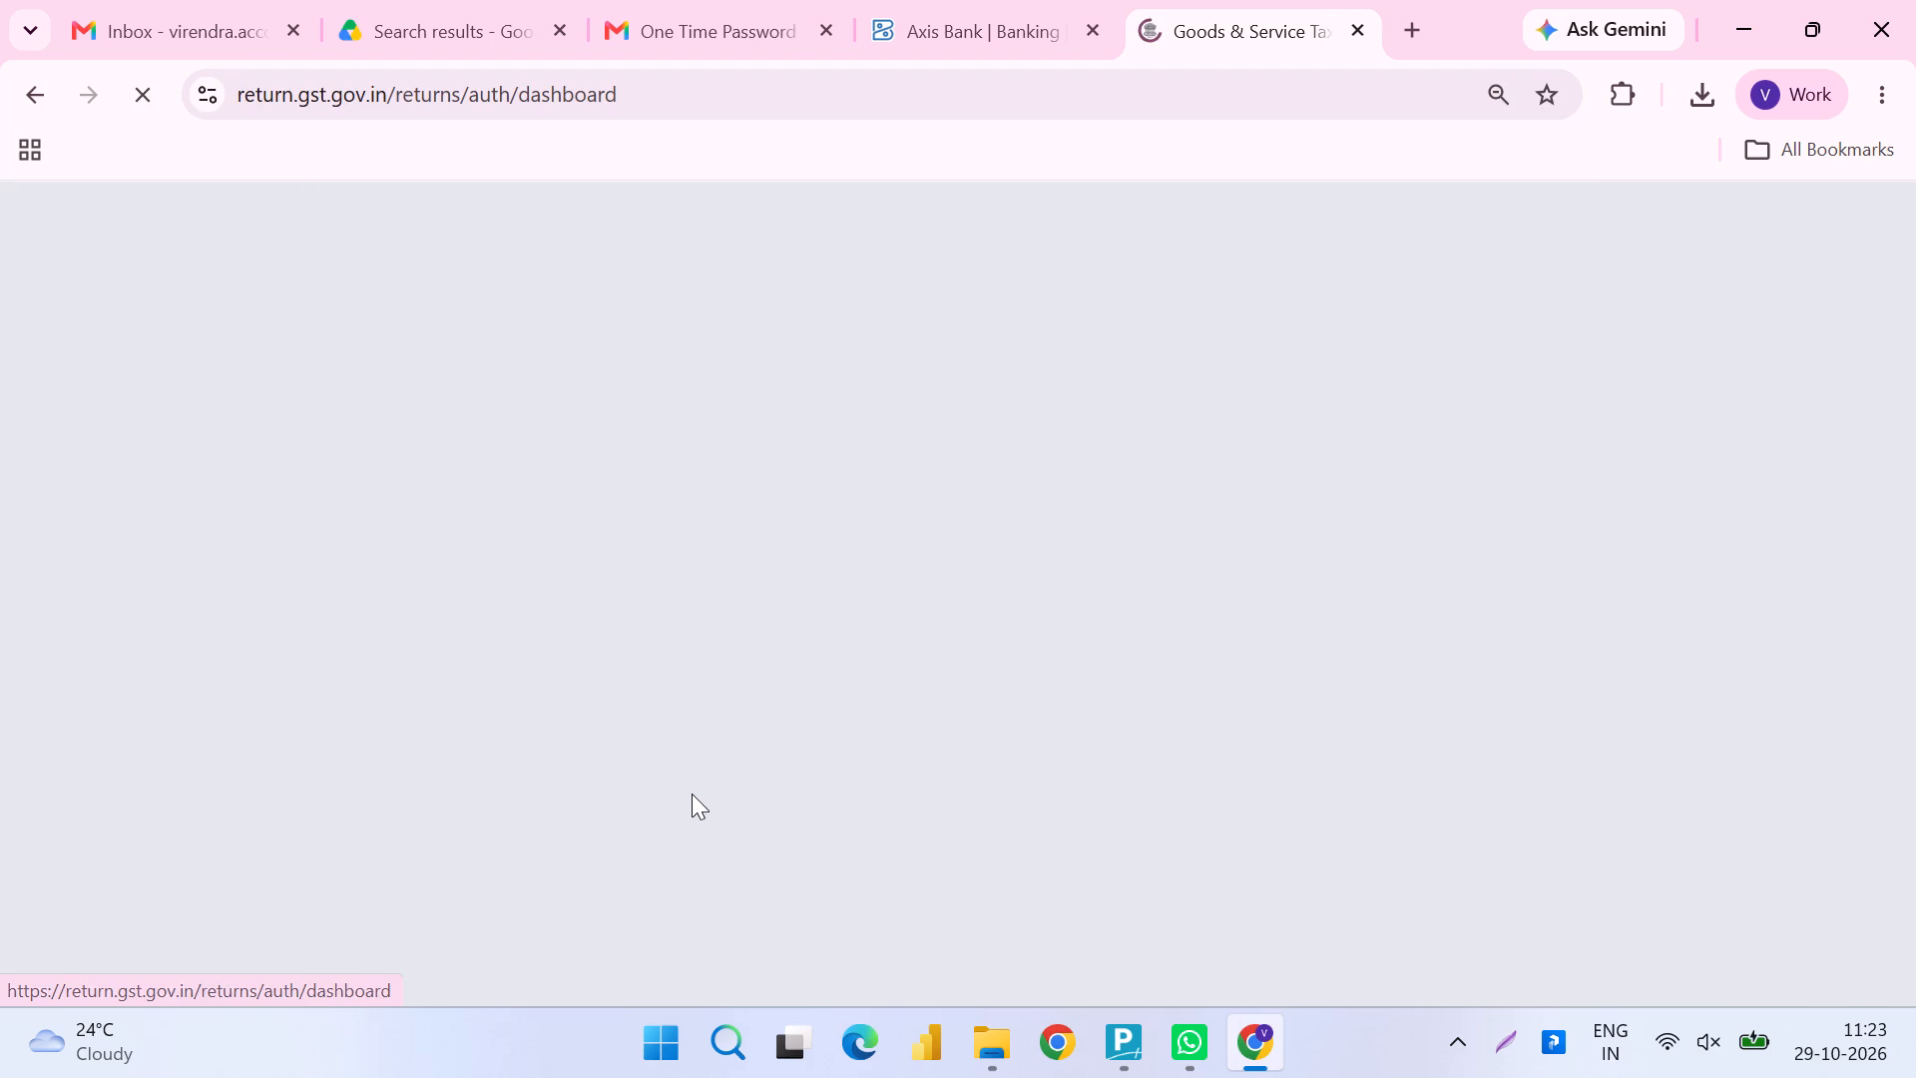
{"action": "scroll", "coordinate": [692, 794], "scroll_direction": "down", "scroll_amount": 1}
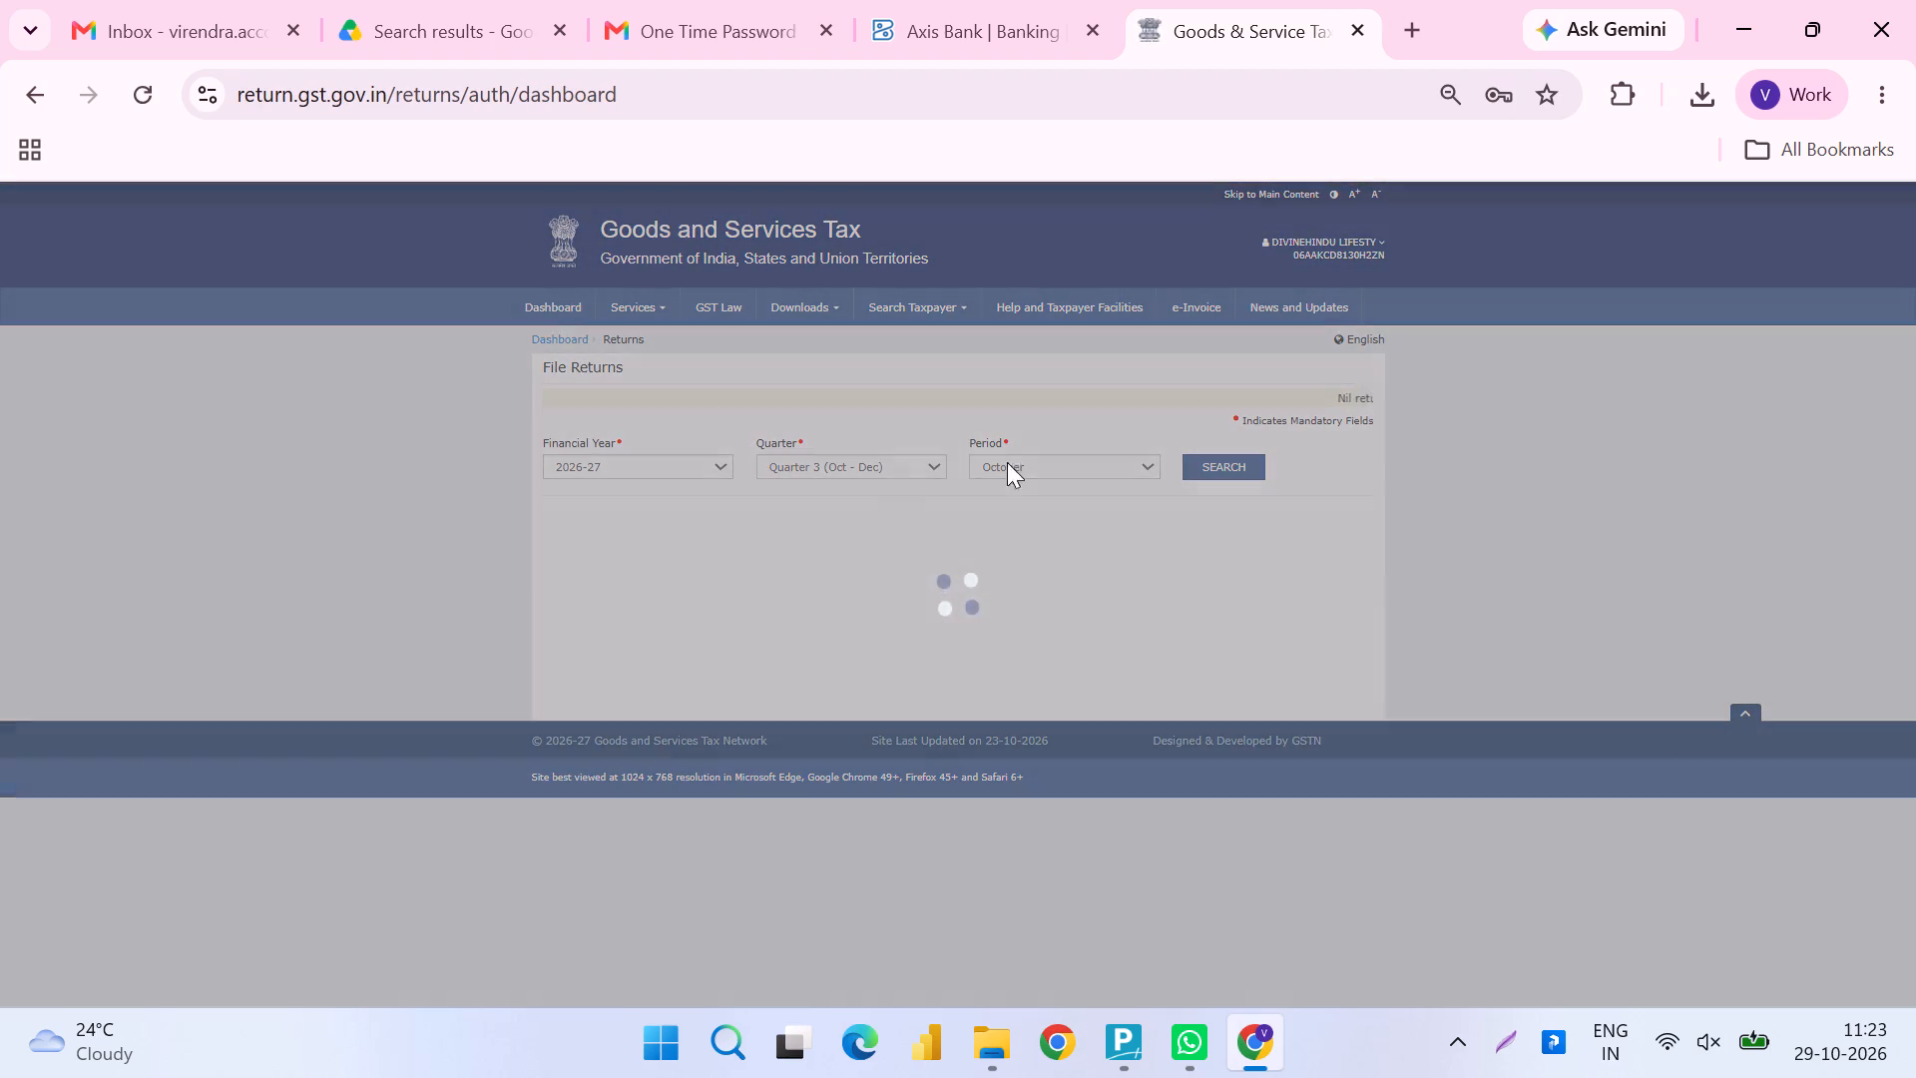
{"action": "left_click", "coordinate": [873, 470]}
{"action": "left_click", "coordinate": [871, 532]}
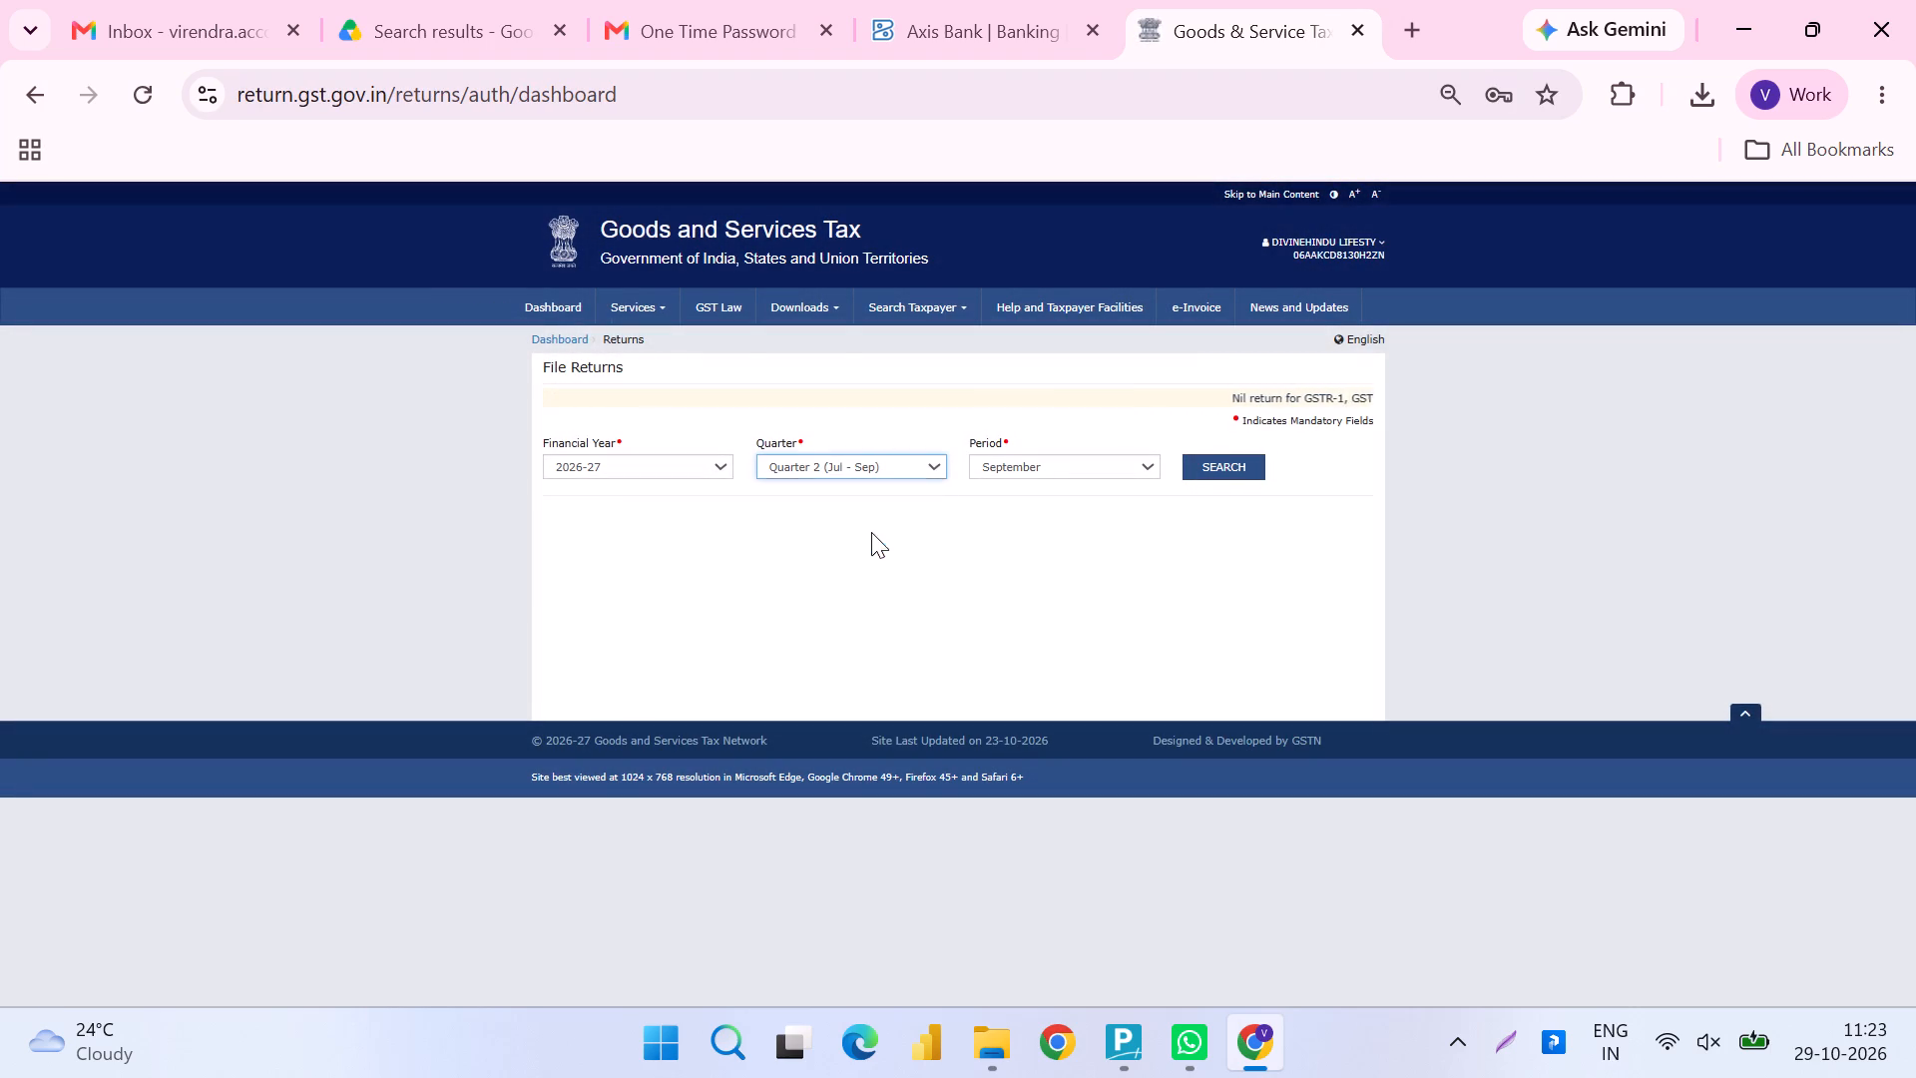
{"action": "left_click", "coordinate": [1211, 456]}
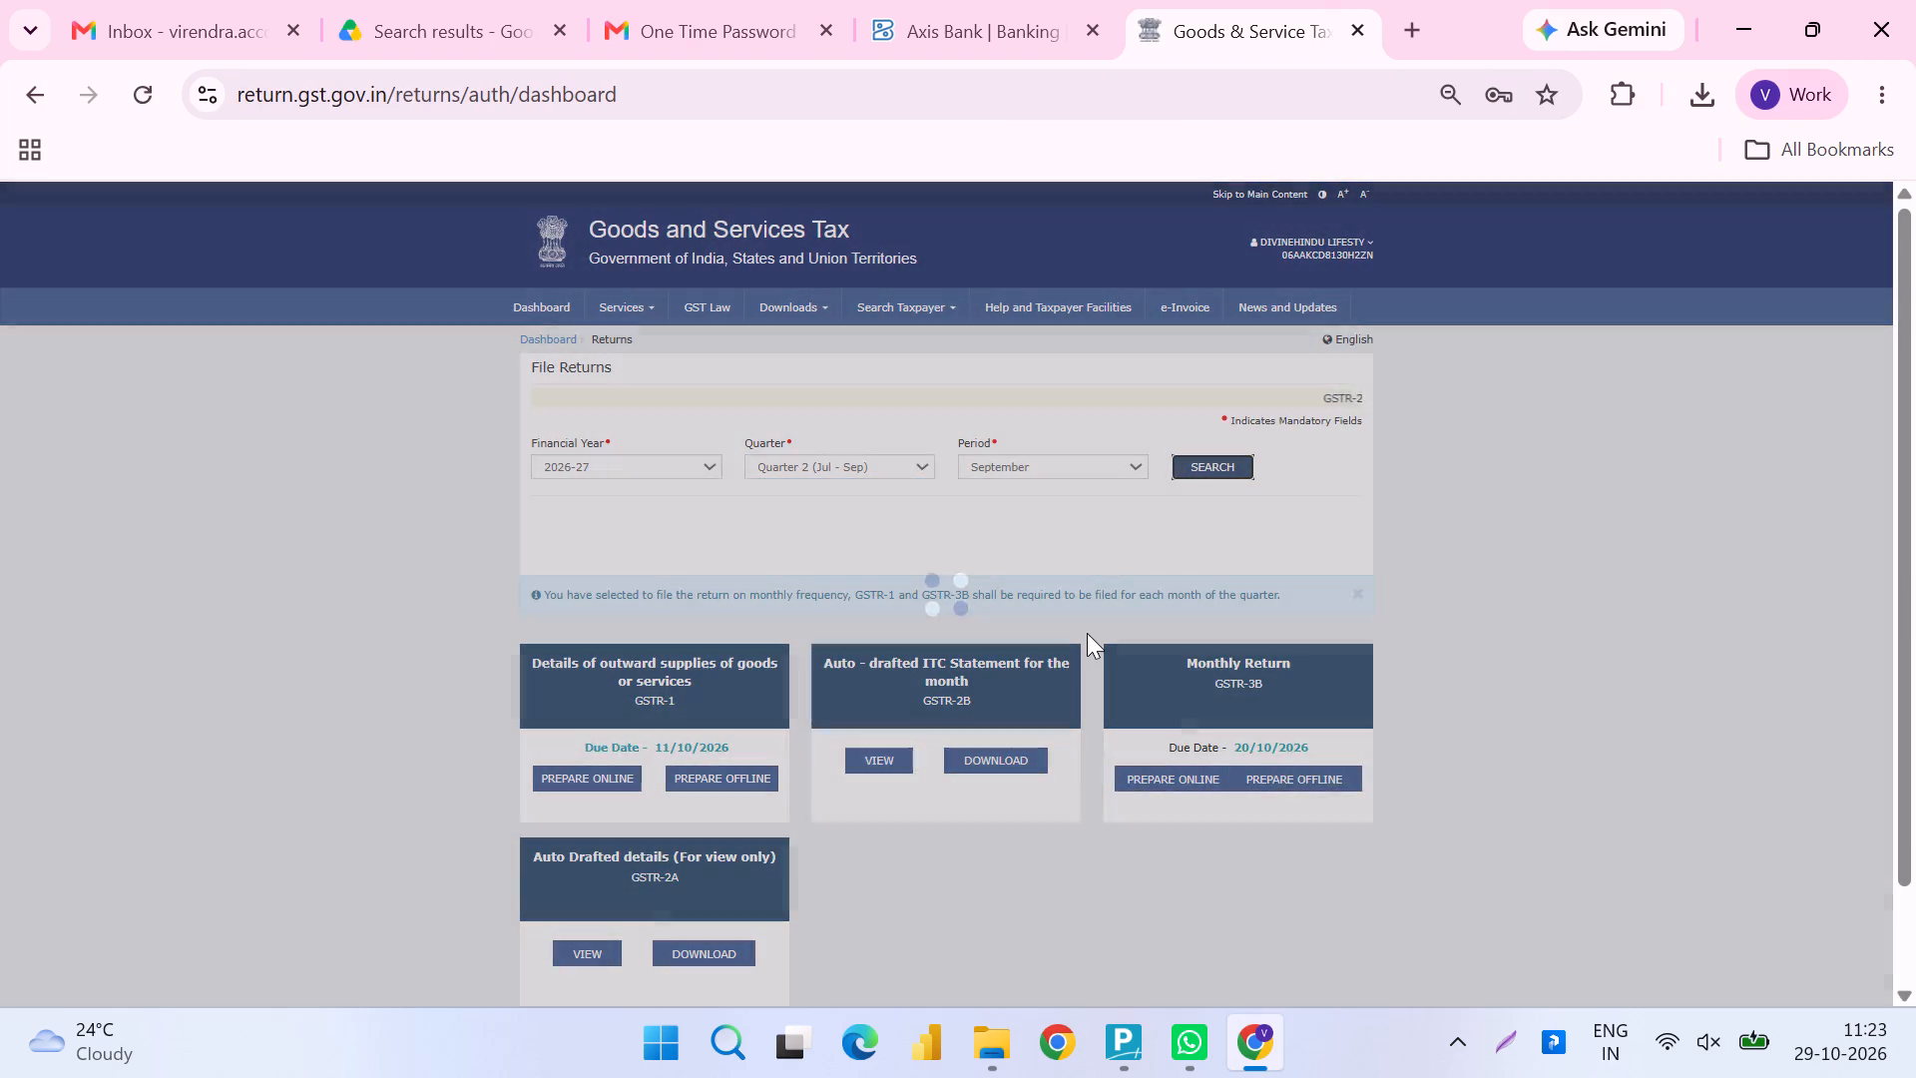
Open the September GSTR-1 return, details of outward supplies of goods or services.
{"action": "scroll", "coordinate": [1087, 633], "scroll_direction": "down", "scroll_amount": 3}
{"action": "left_click", "coordinate": [607, 546]}
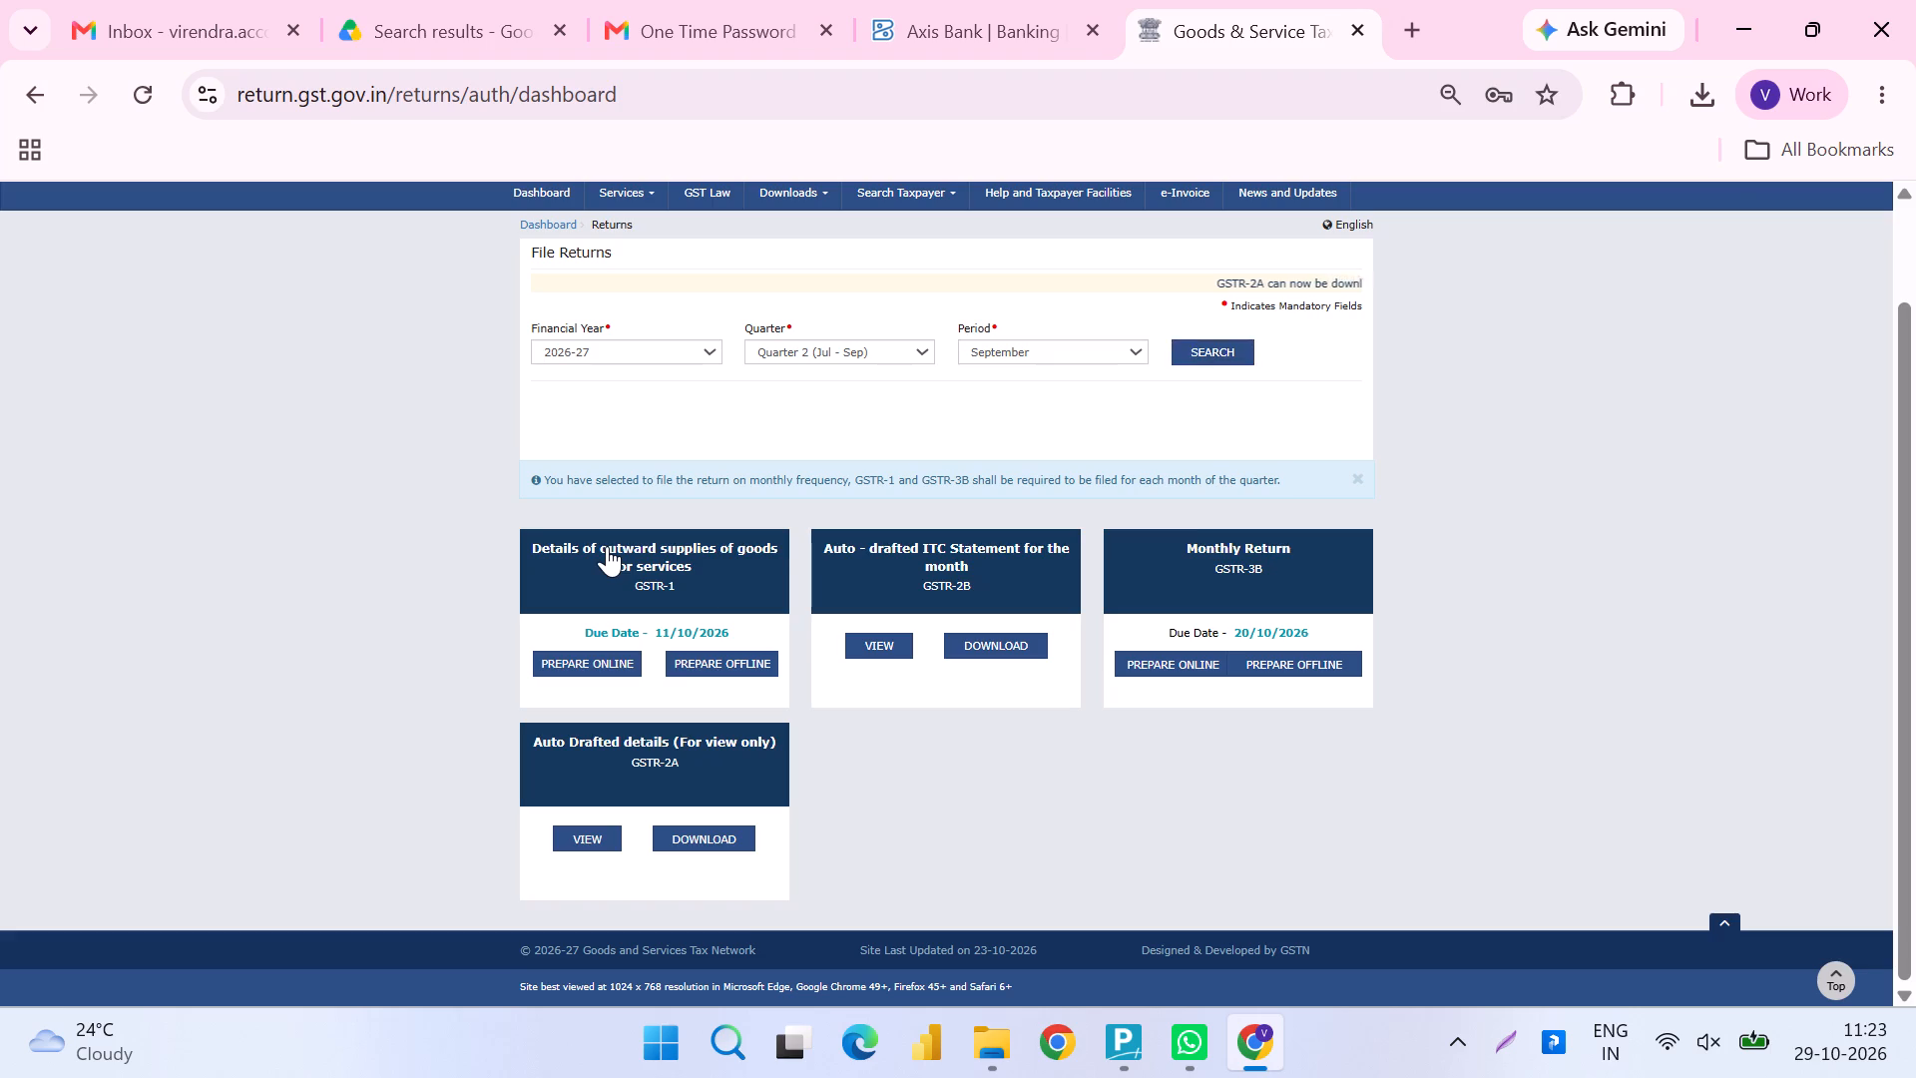